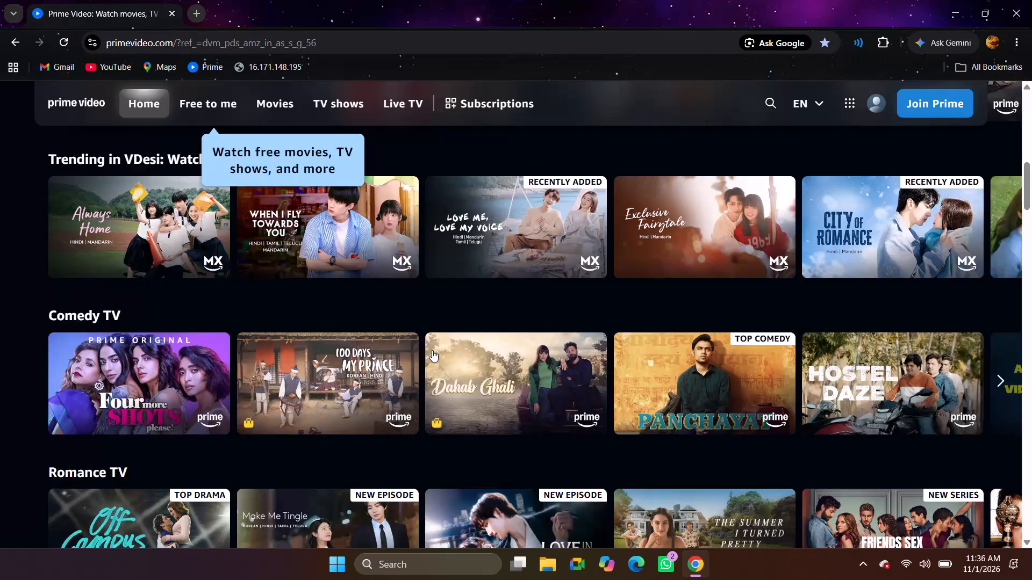
Look over the rows on the Prime Video home page and close the tab.
scroll(432, 350, down, 11)
scroll(432, 350, up, 10)
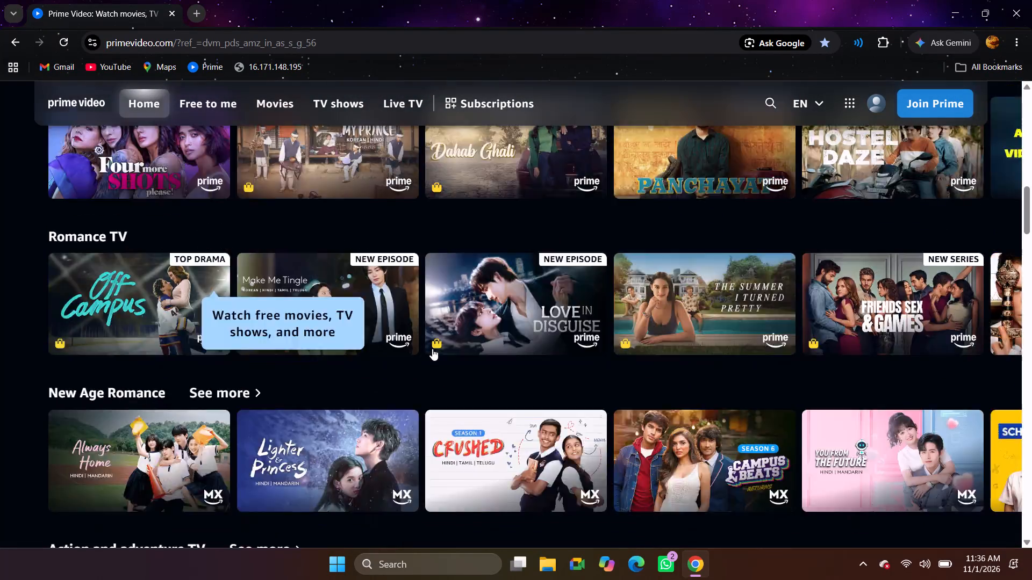
scroll(433, 347, up, 18)
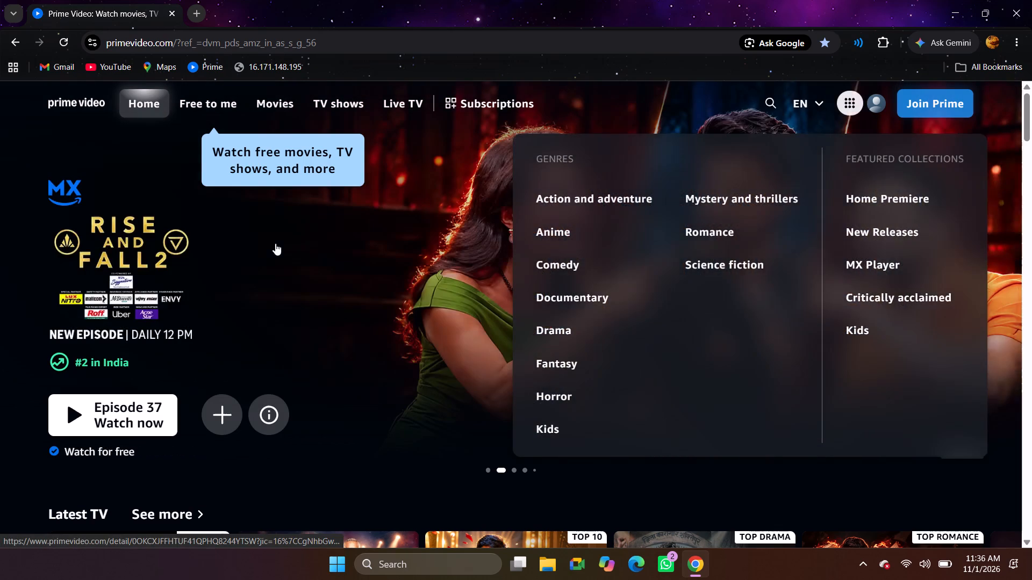
click(289, 241)
click(171, 12)
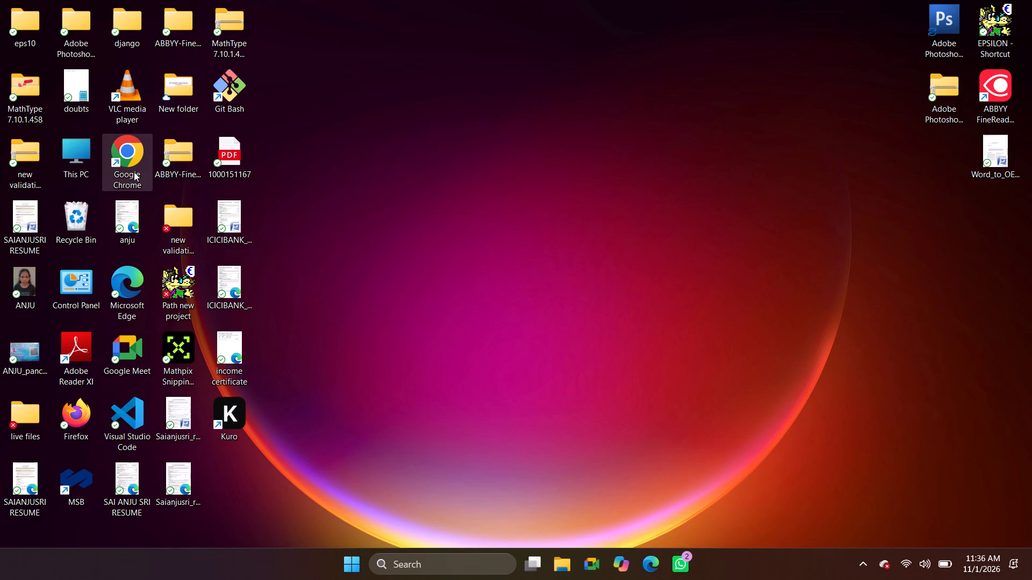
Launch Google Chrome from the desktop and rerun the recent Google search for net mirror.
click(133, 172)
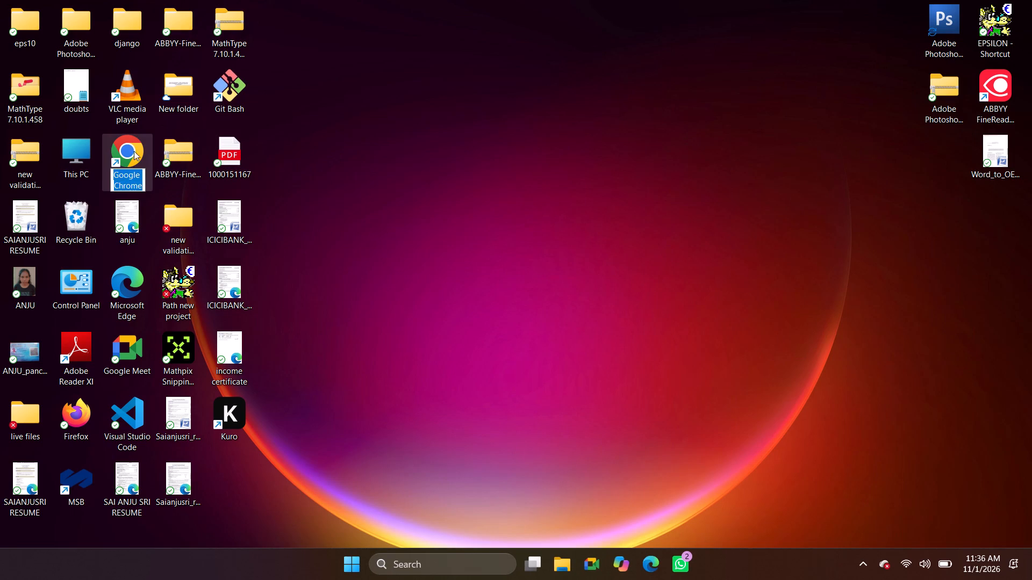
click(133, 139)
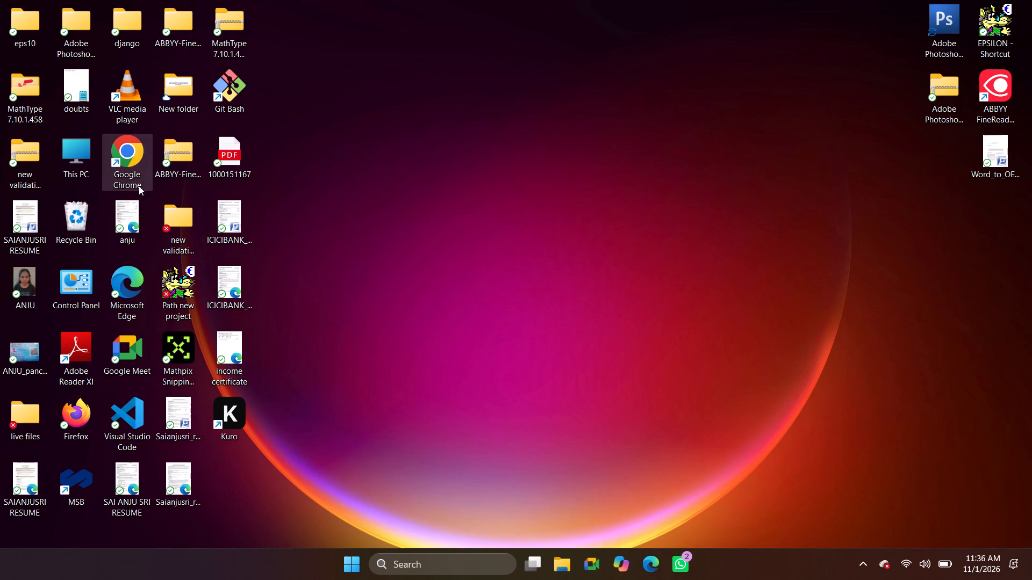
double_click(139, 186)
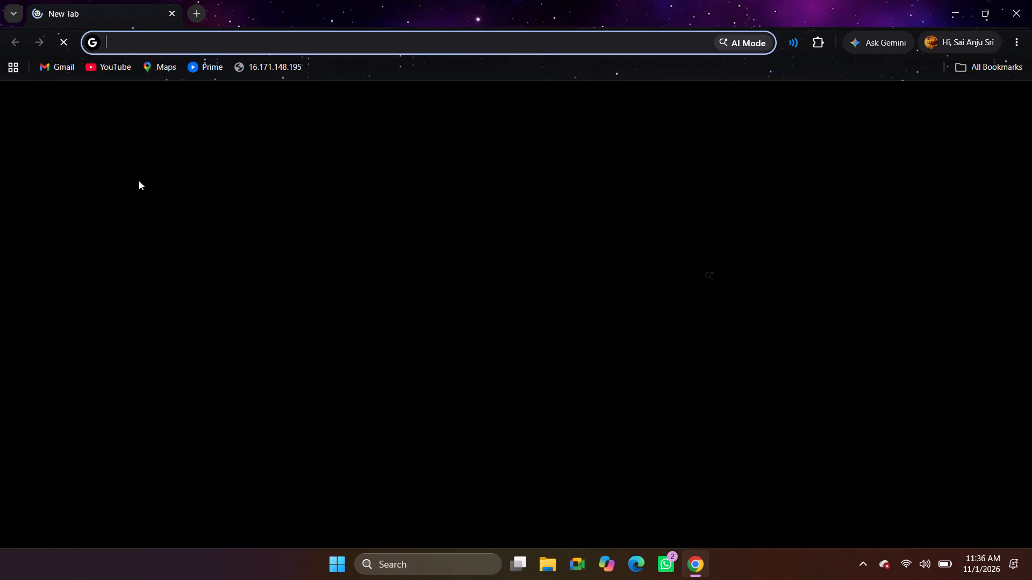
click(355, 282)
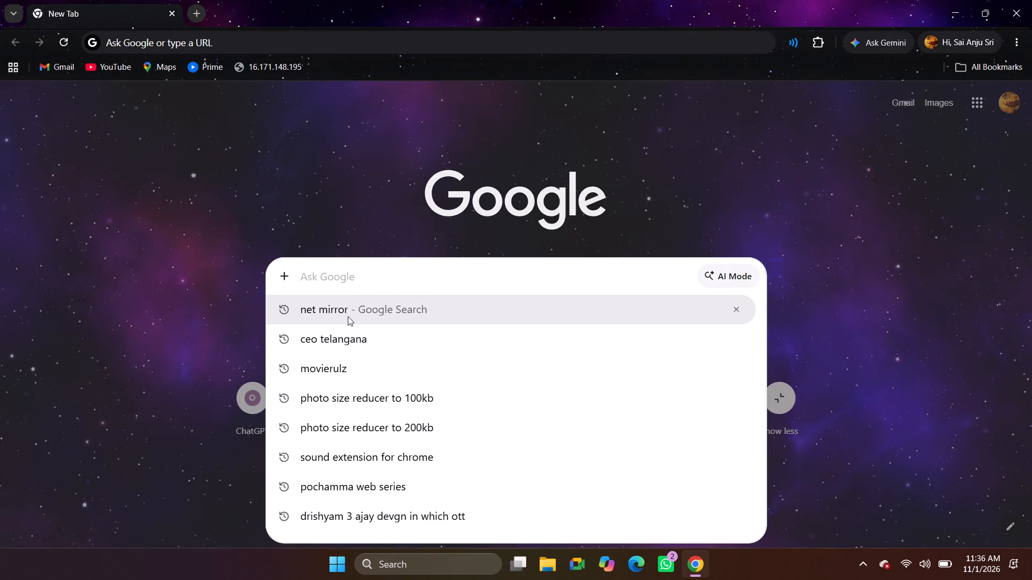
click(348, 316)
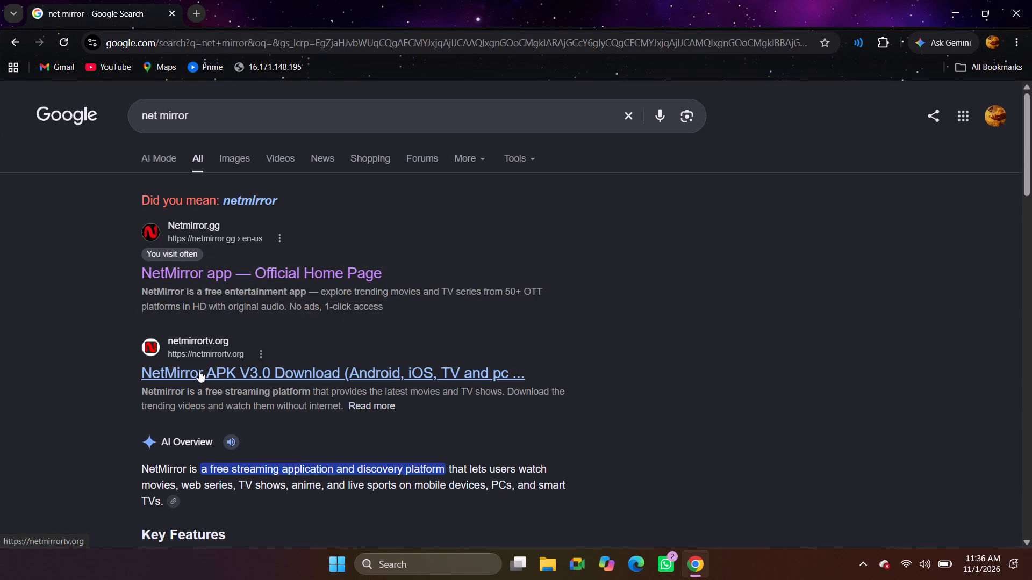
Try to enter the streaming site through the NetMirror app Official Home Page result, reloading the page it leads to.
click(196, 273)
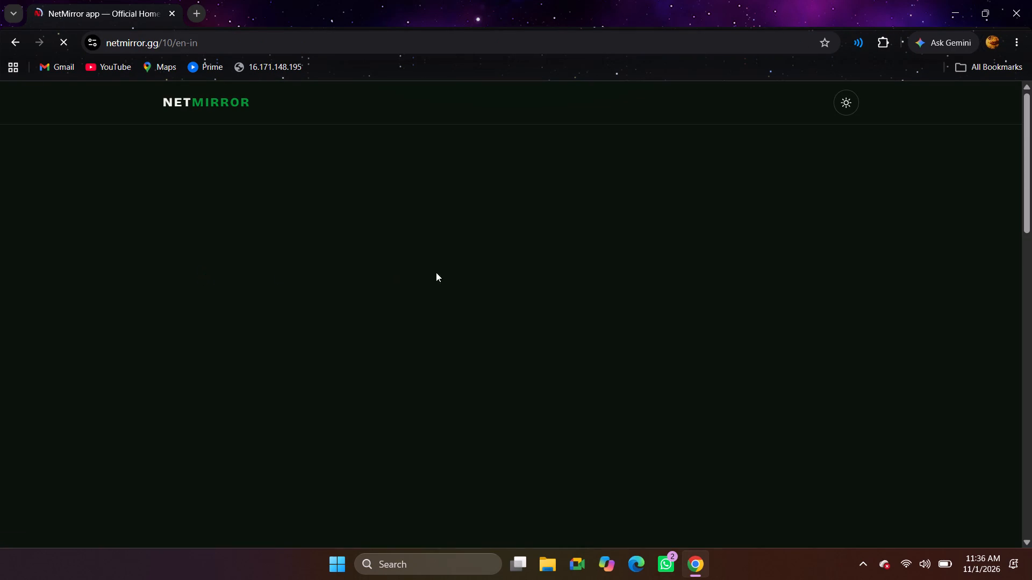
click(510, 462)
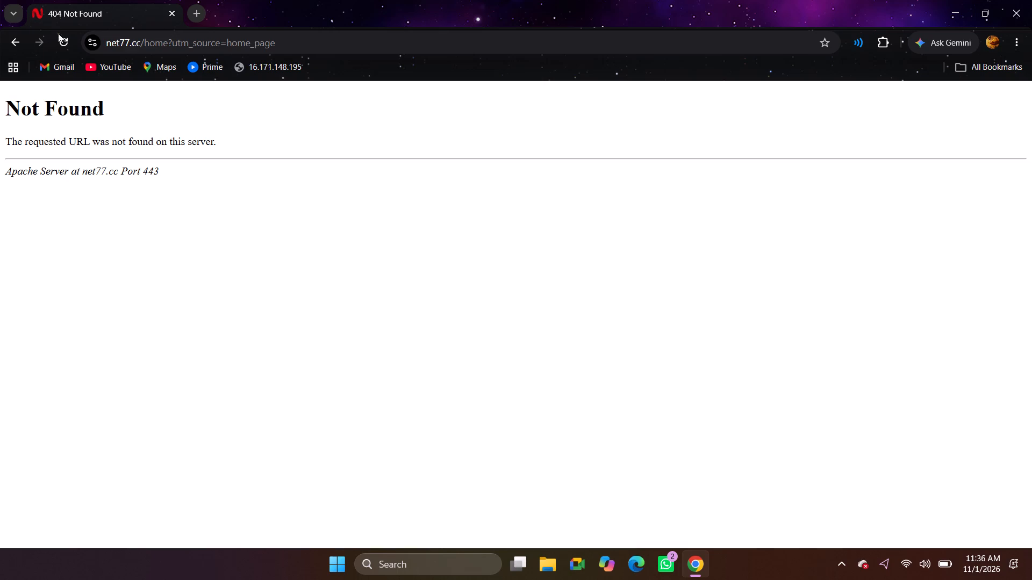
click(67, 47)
Go to Prime Video, search for Trato and open the page of The Traitors (Telugu).
click(189, 80)
click(207, 71)
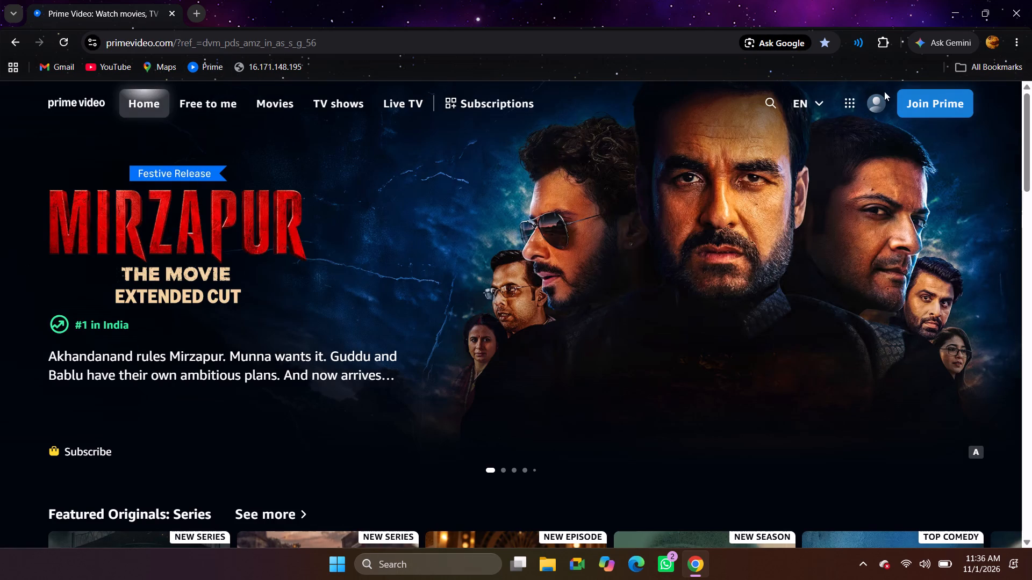
click(769, 108)
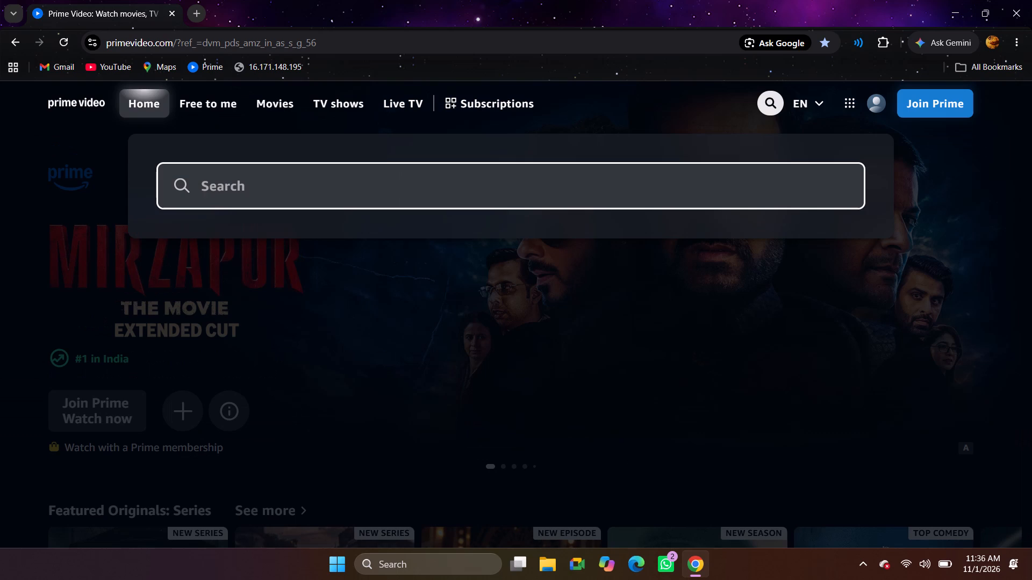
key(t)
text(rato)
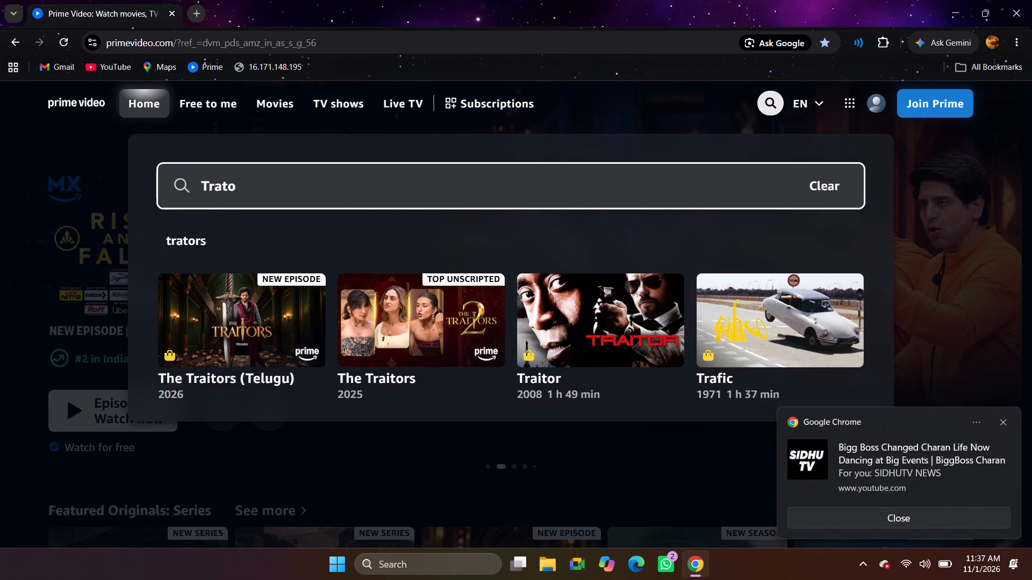
click(261, 306)
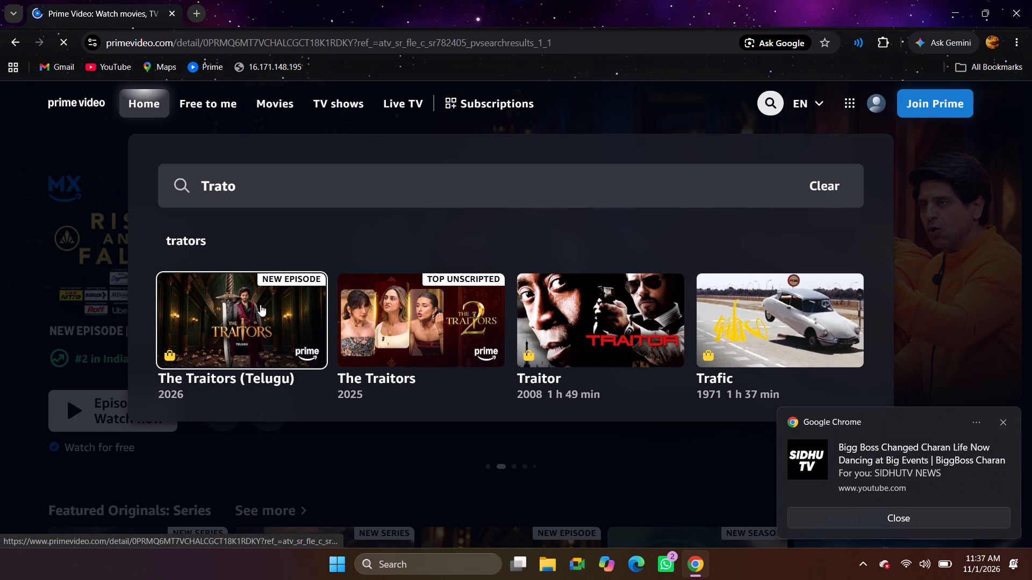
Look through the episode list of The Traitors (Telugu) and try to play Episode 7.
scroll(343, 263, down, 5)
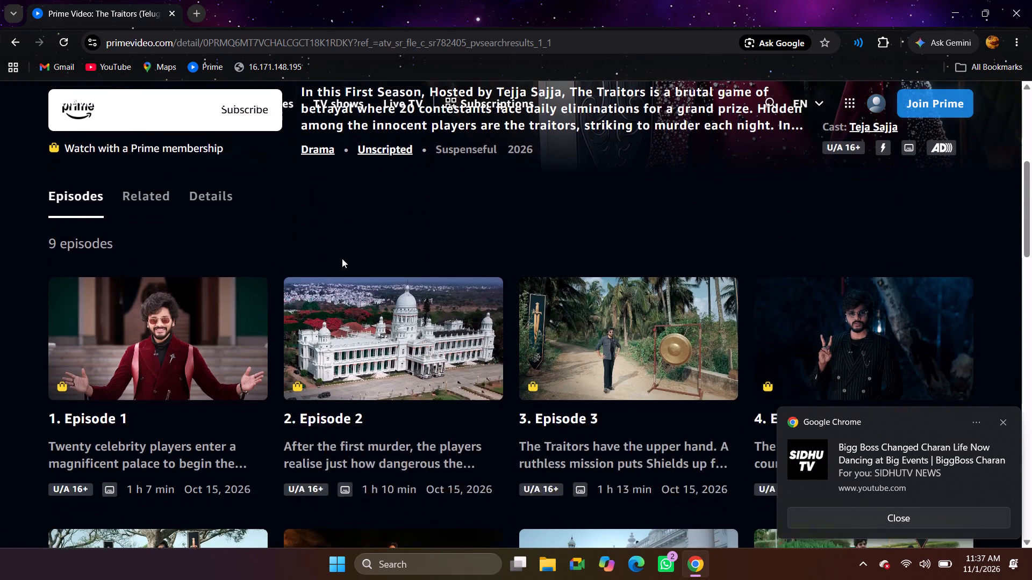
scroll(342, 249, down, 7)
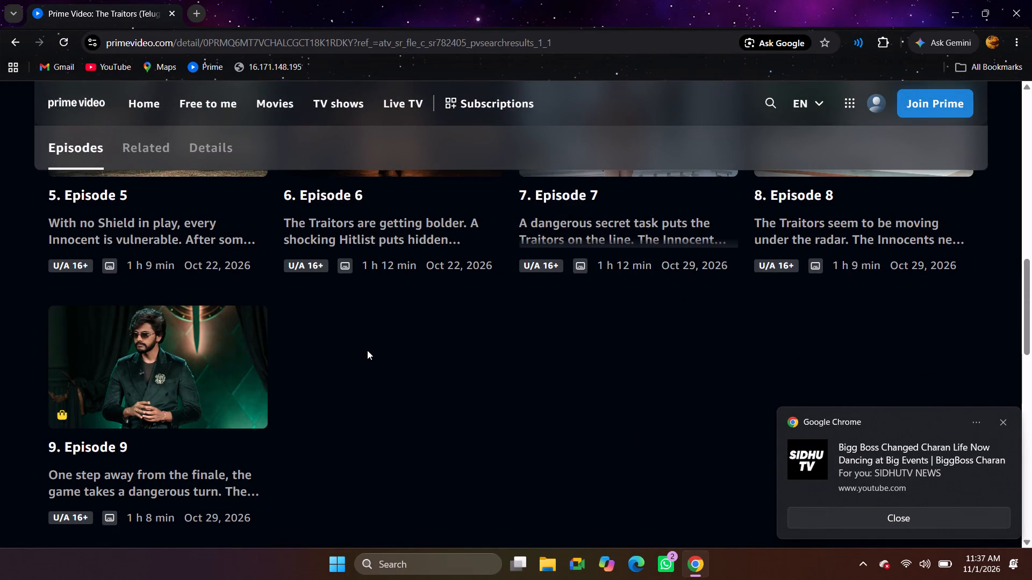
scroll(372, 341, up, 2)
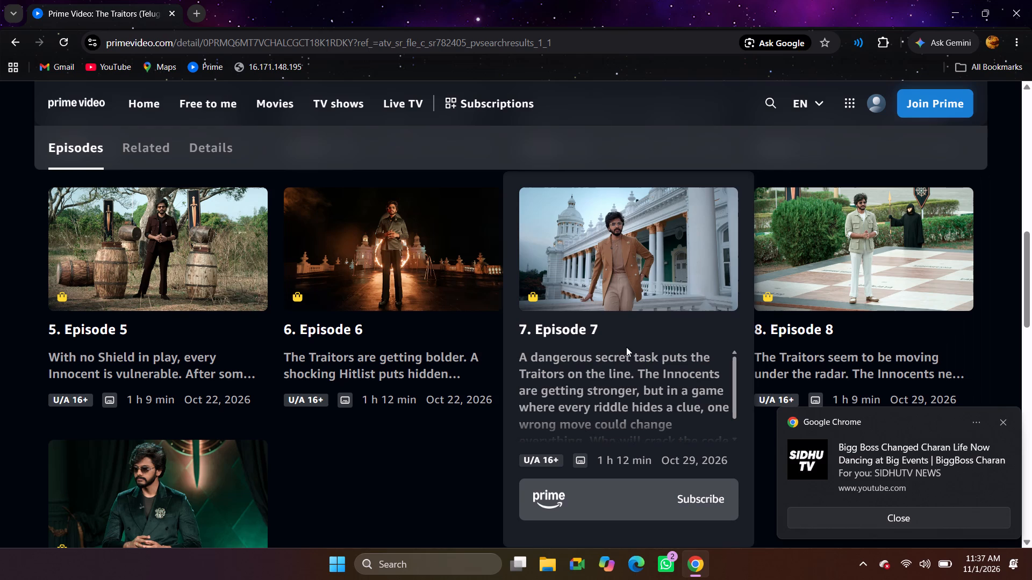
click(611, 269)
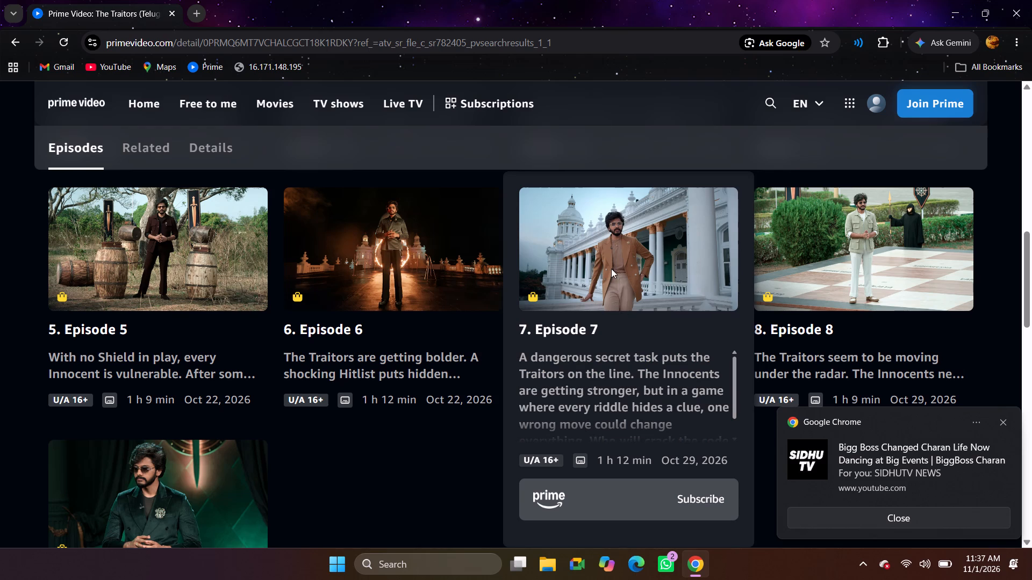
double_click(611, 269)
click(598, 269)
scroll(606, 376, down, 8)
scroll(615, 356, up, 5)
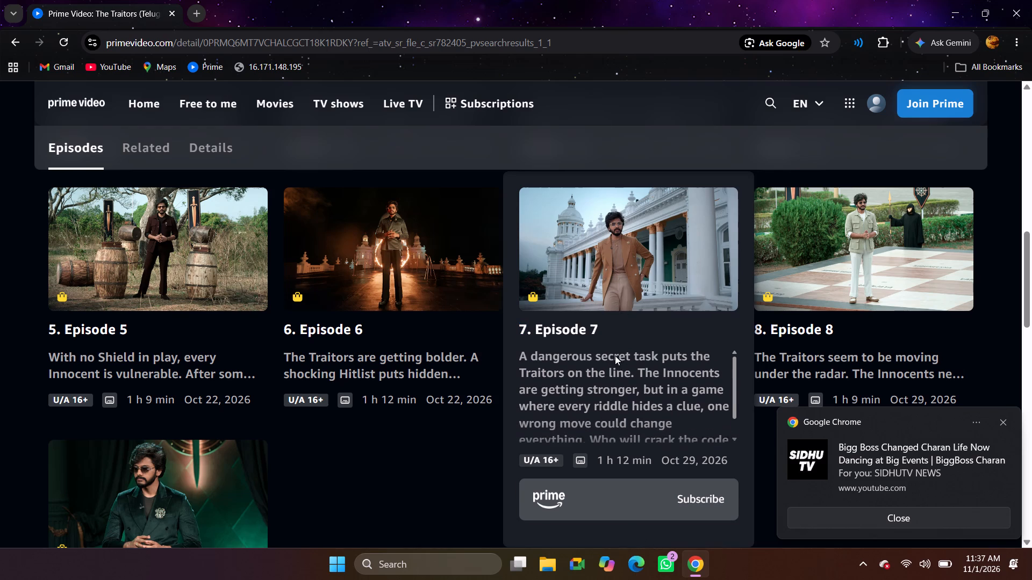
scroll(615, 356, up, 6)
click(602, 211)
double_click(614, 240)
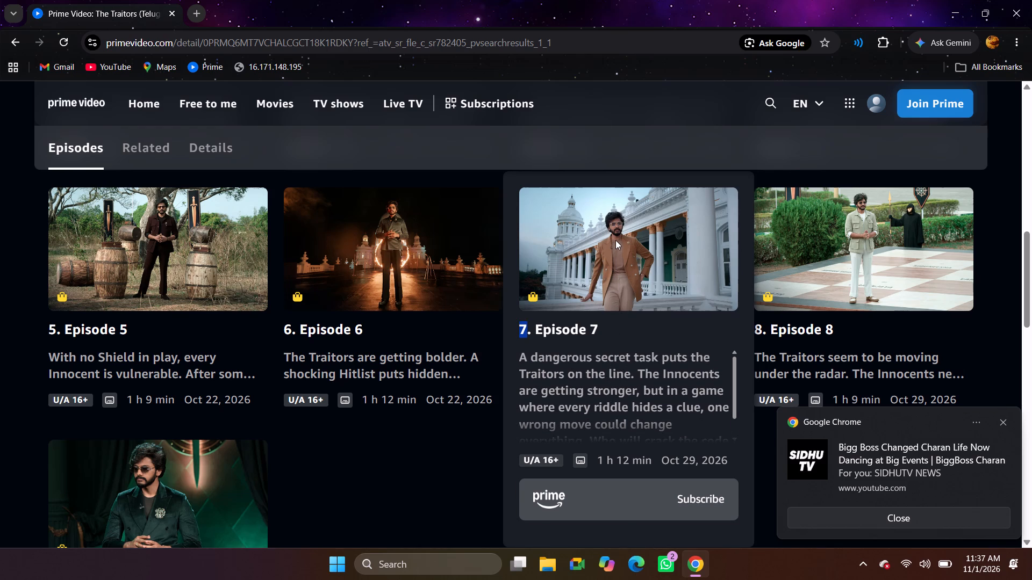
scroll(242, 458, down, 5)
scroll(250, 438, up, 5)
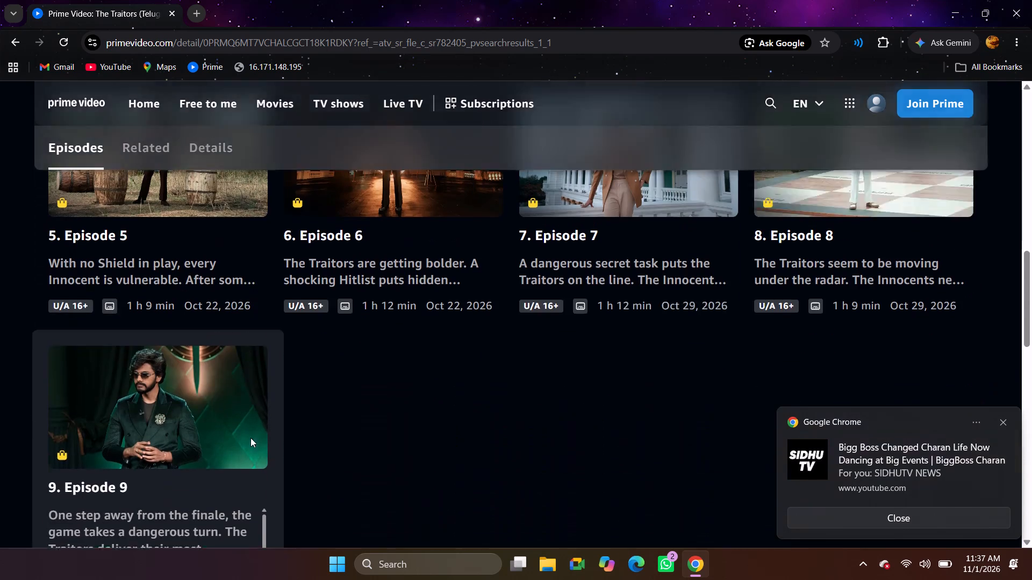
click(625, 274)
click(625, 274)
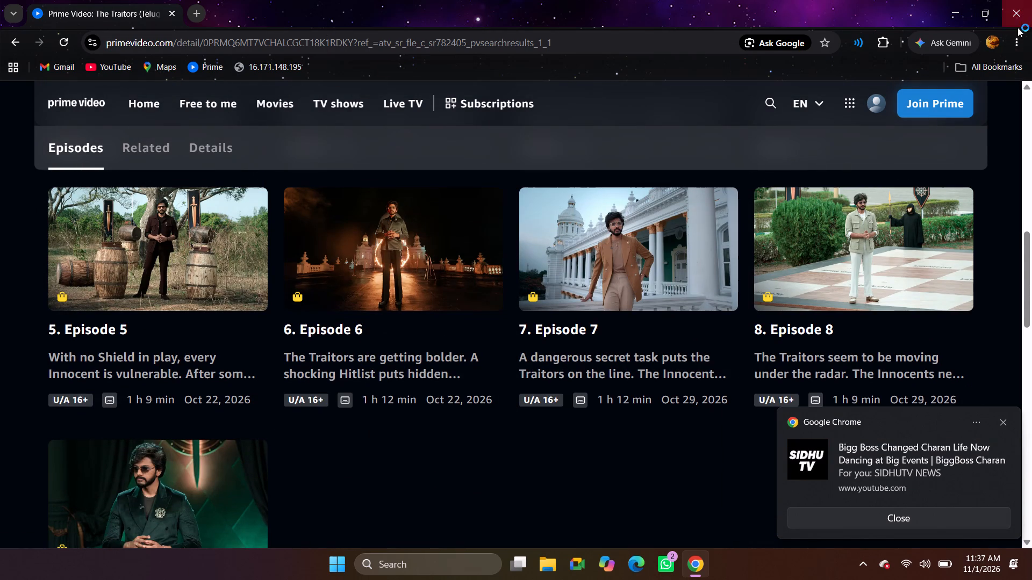
Close the browser window and dismiss the YouTube notification on the desktop.
click(1023, 12)
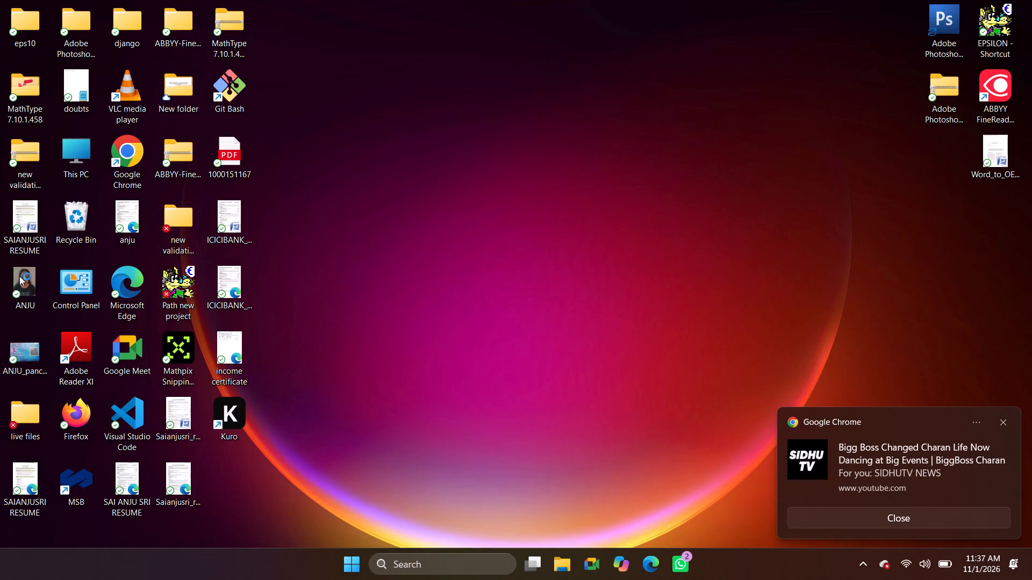
click(1004, 420)
click(445, 561)
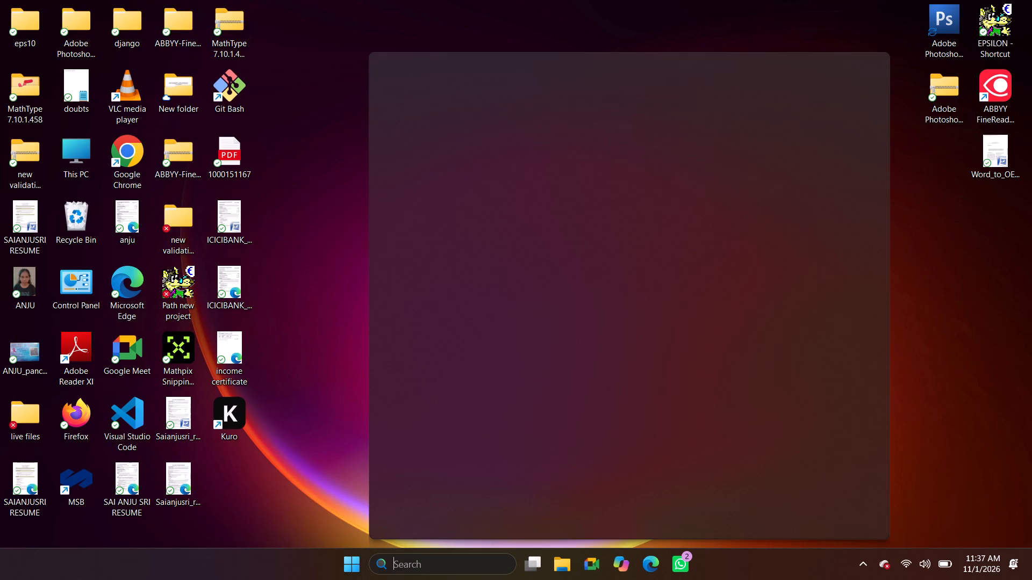
click(276, 437)
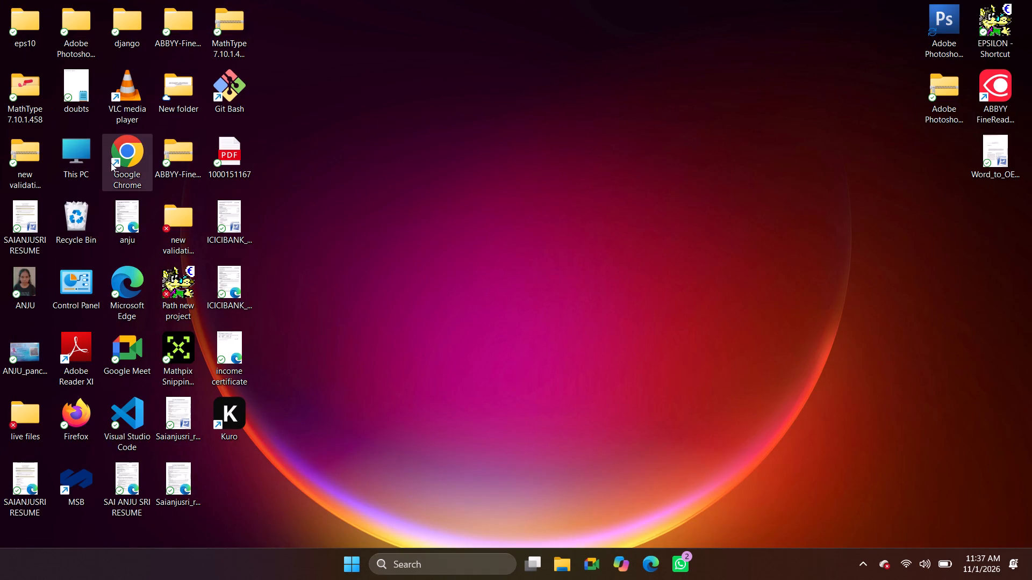
Relaunch Google Chrome and open the netmirror.plus site from a Google search for netmirror.
double_click(117, 160)
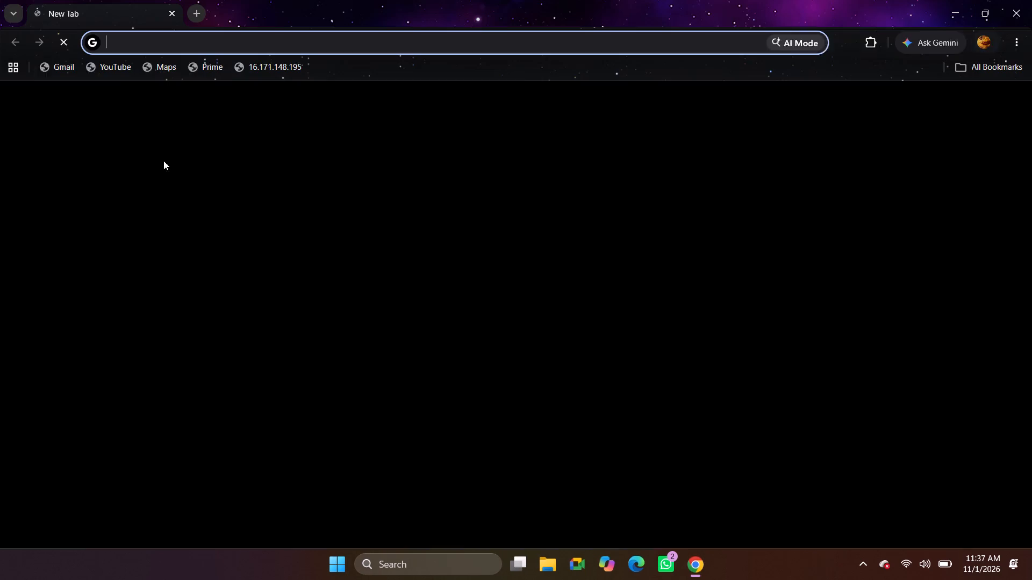
click(404, 273)
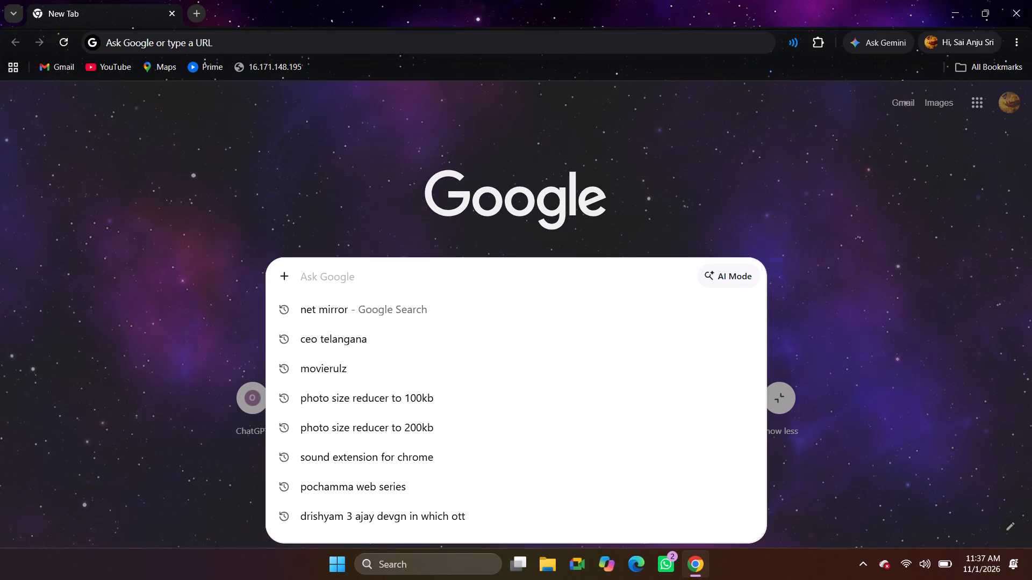
scroll(395, 373, down, 16)
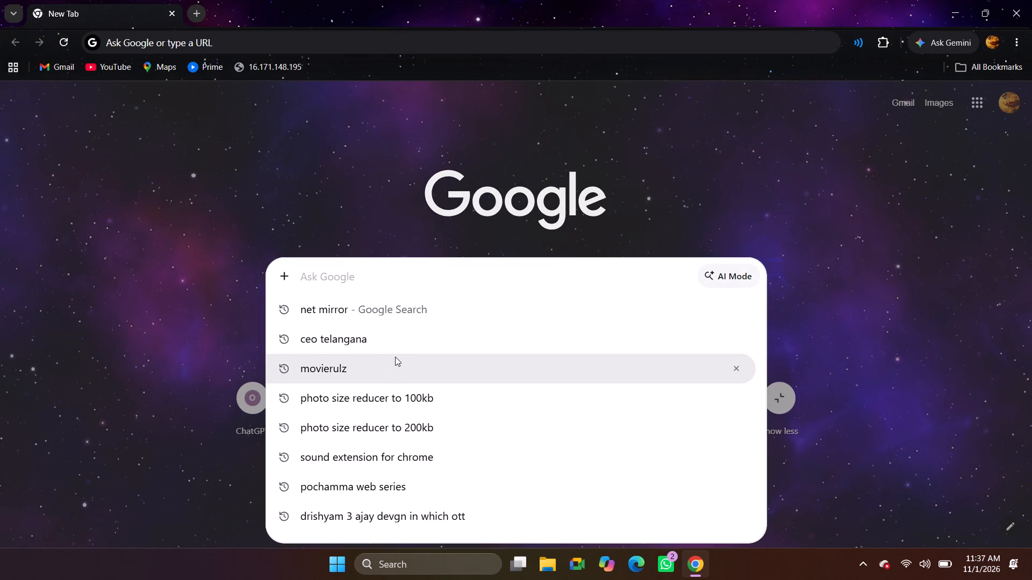
scroll(396, 356, down, 8)
scroll(397, 356, up, 9)
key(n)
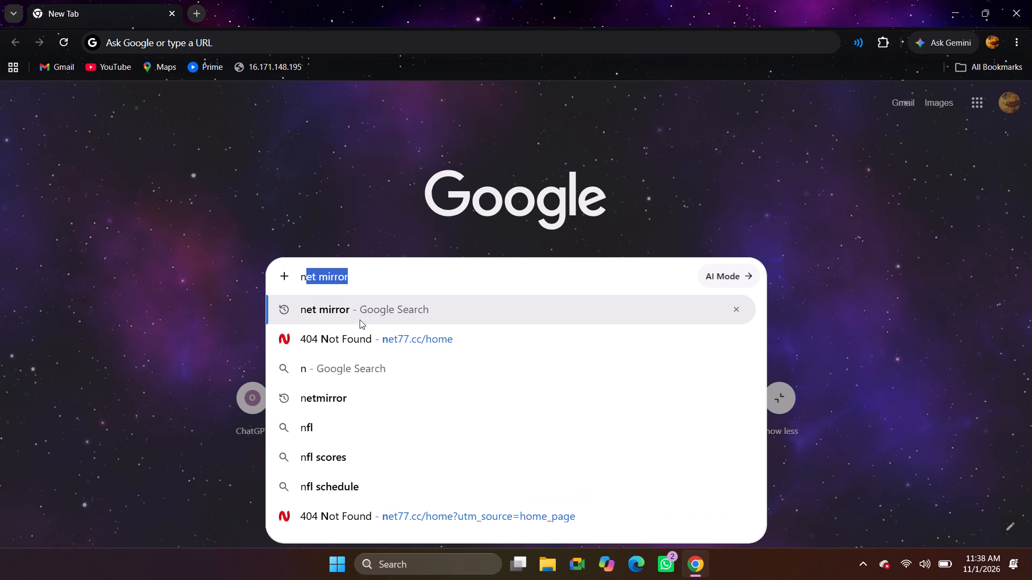
click(322, 397)
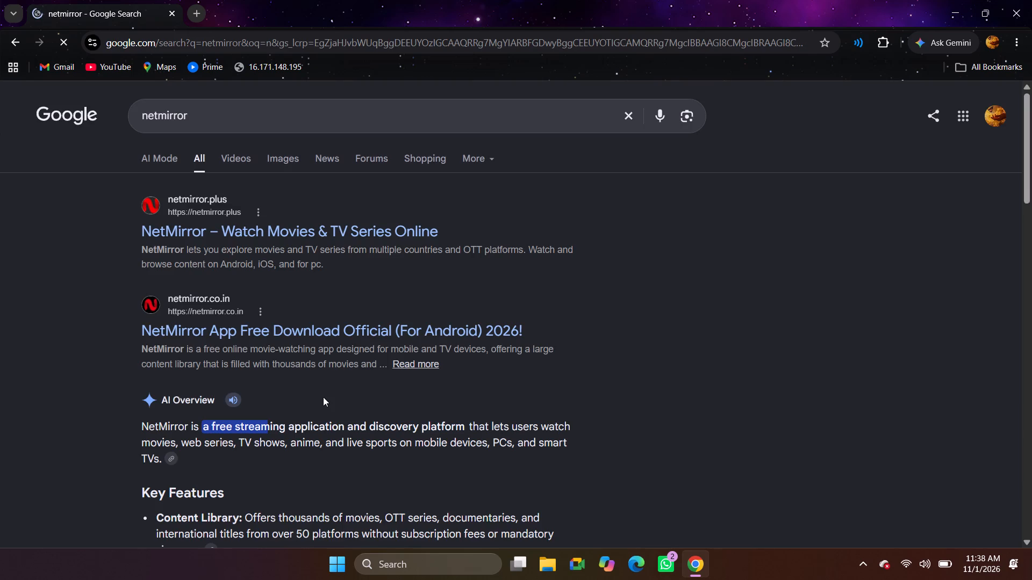
click(174, 235)
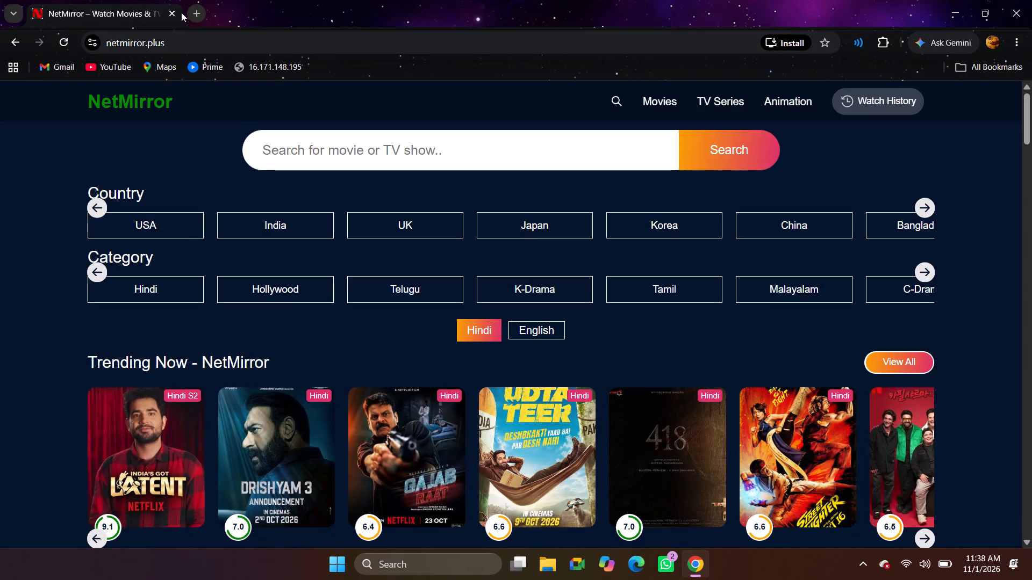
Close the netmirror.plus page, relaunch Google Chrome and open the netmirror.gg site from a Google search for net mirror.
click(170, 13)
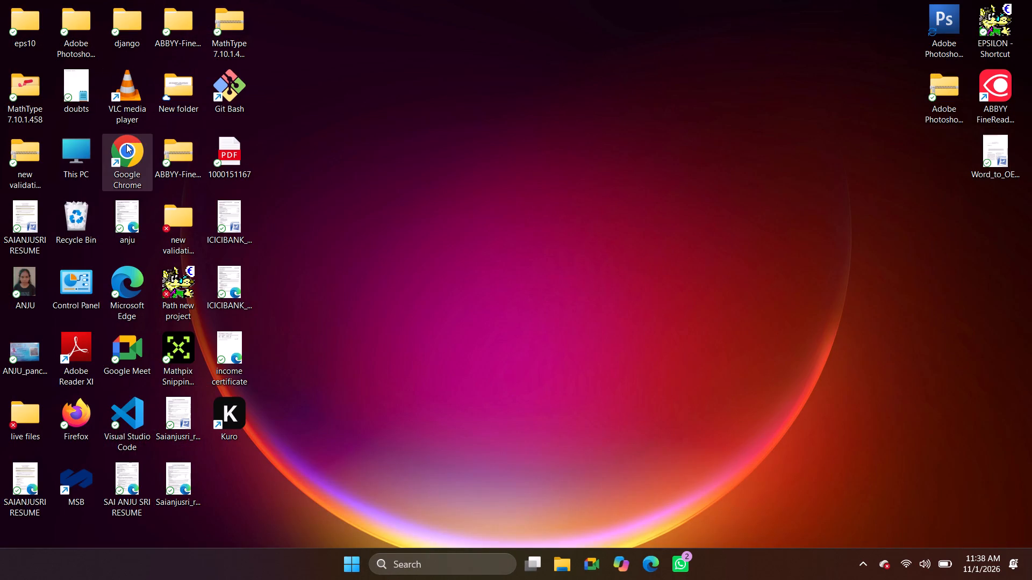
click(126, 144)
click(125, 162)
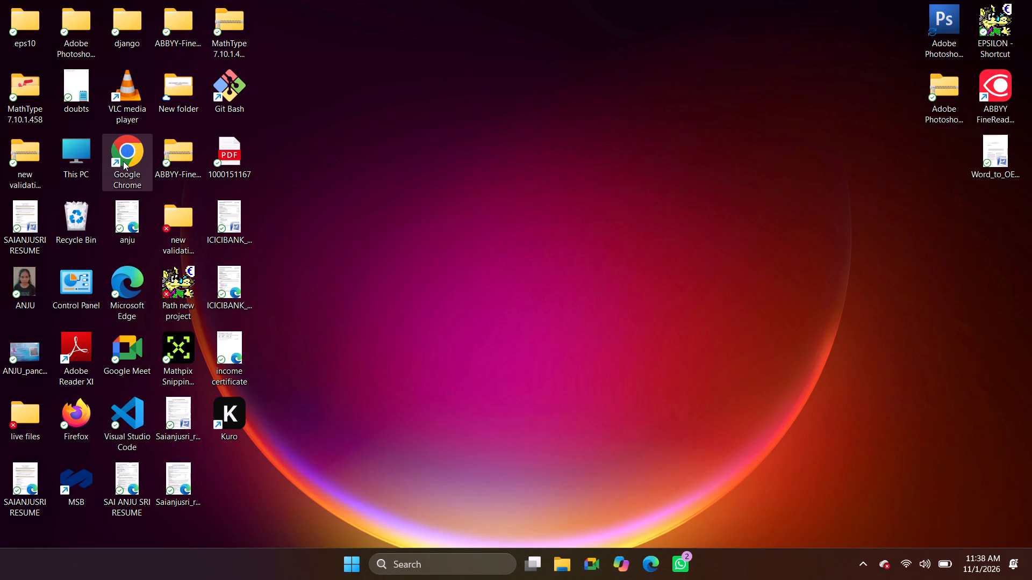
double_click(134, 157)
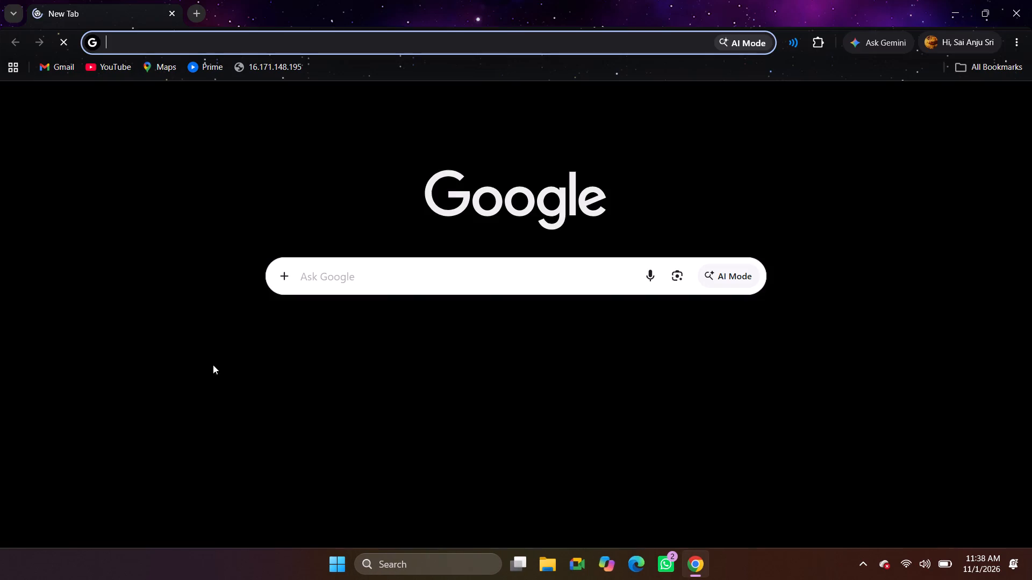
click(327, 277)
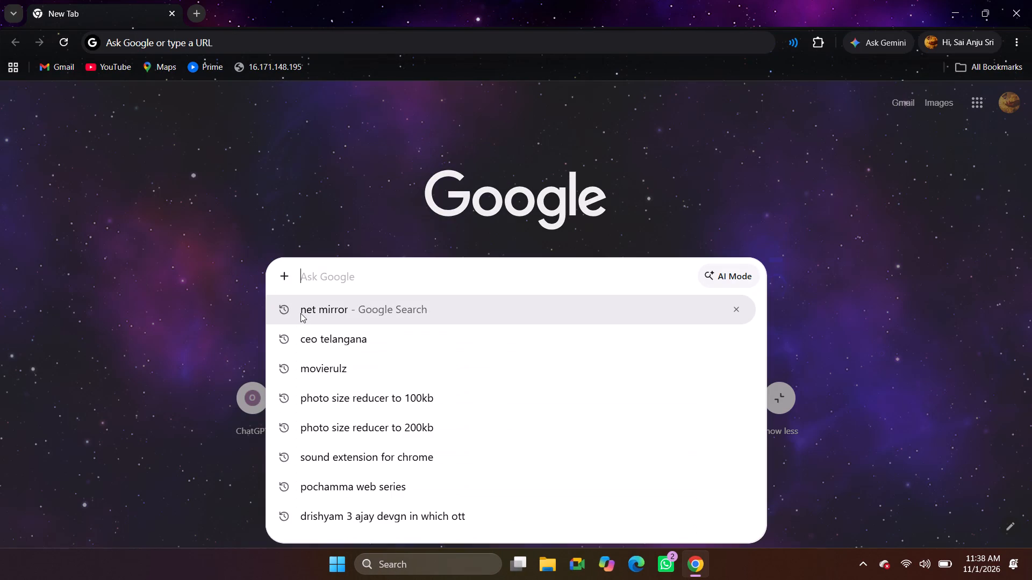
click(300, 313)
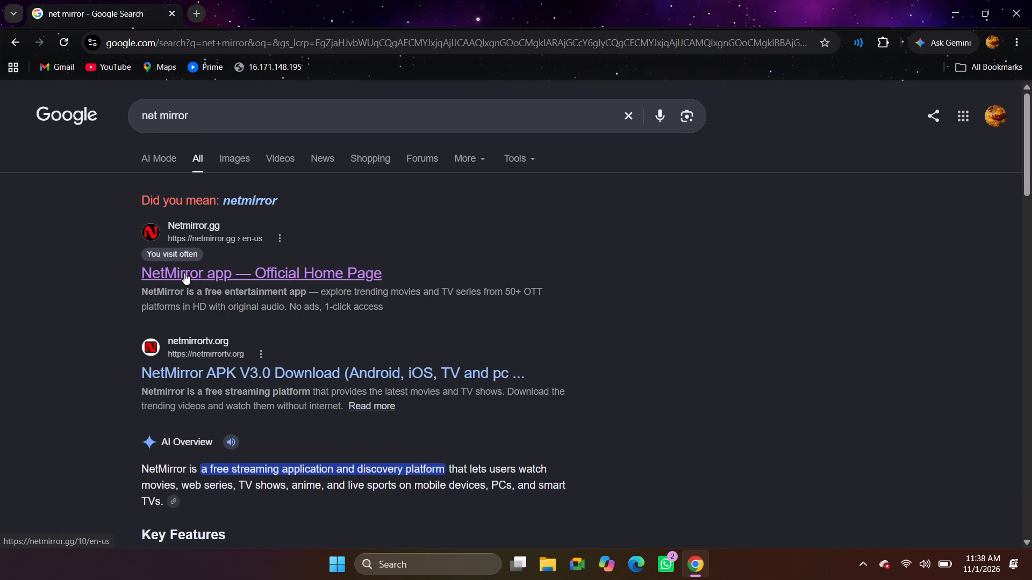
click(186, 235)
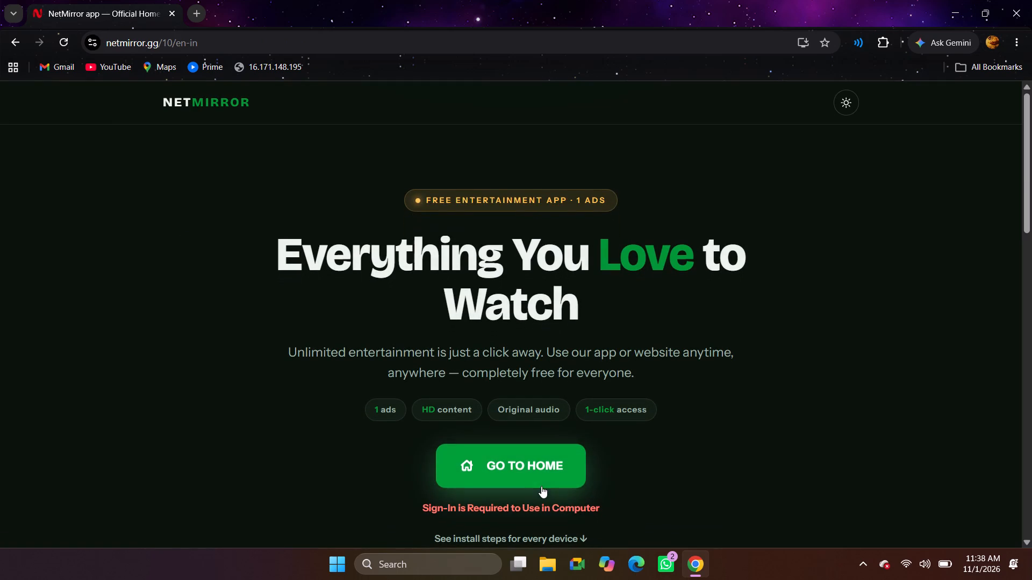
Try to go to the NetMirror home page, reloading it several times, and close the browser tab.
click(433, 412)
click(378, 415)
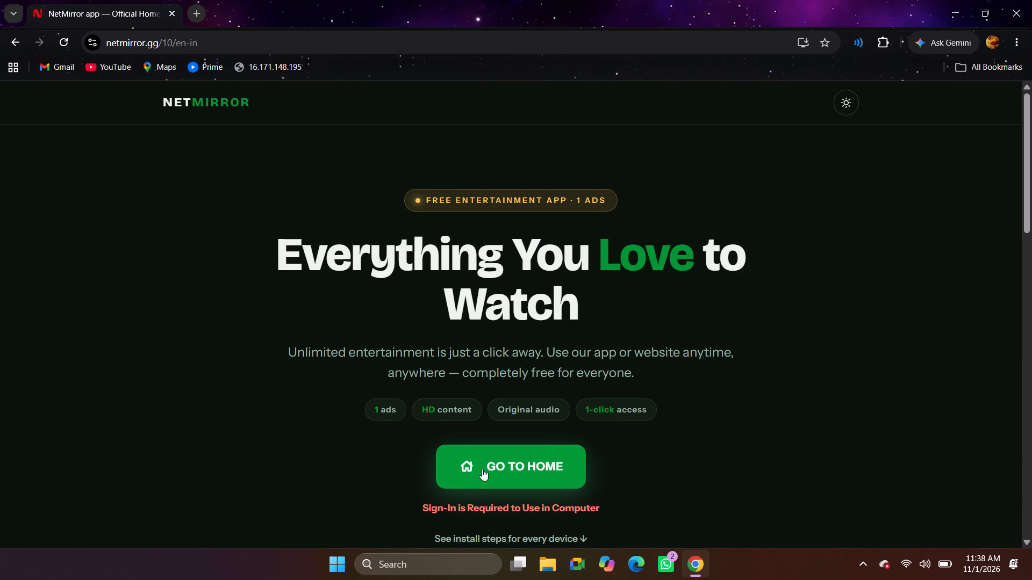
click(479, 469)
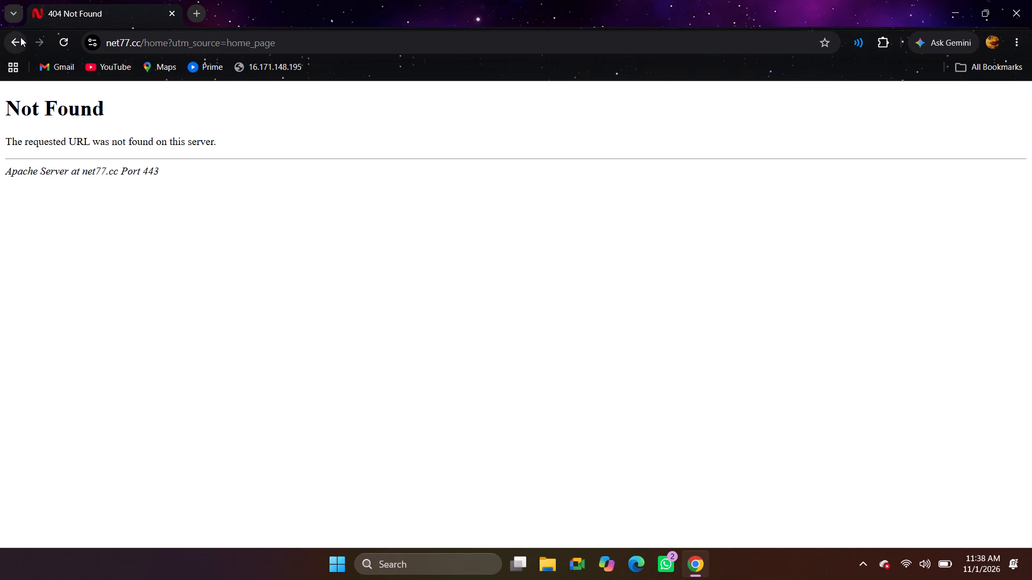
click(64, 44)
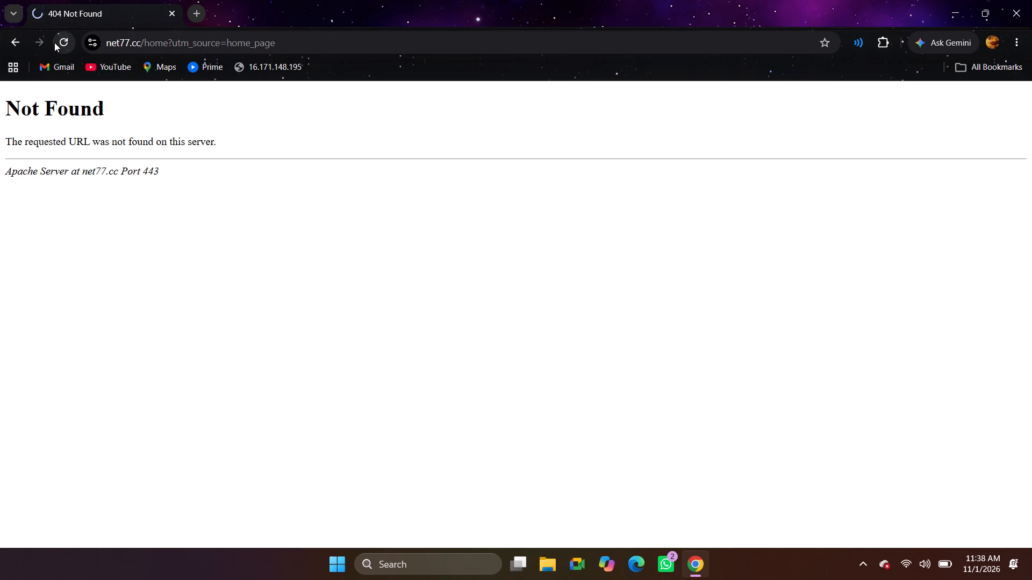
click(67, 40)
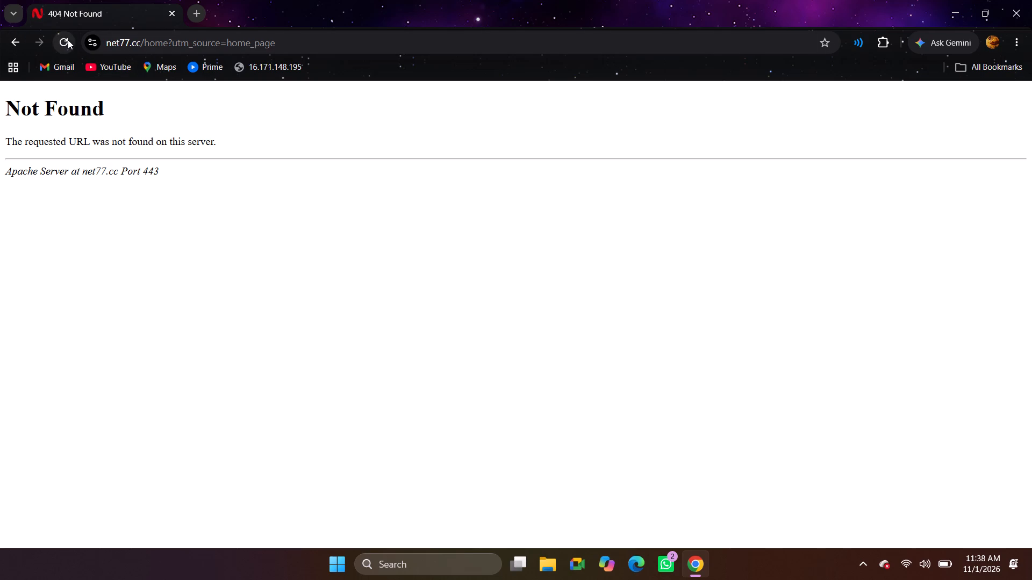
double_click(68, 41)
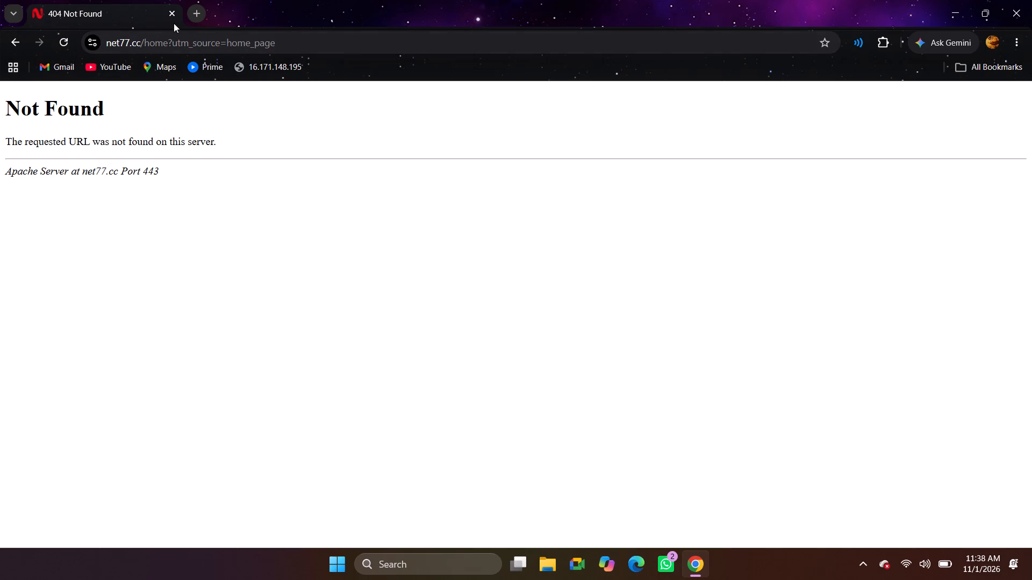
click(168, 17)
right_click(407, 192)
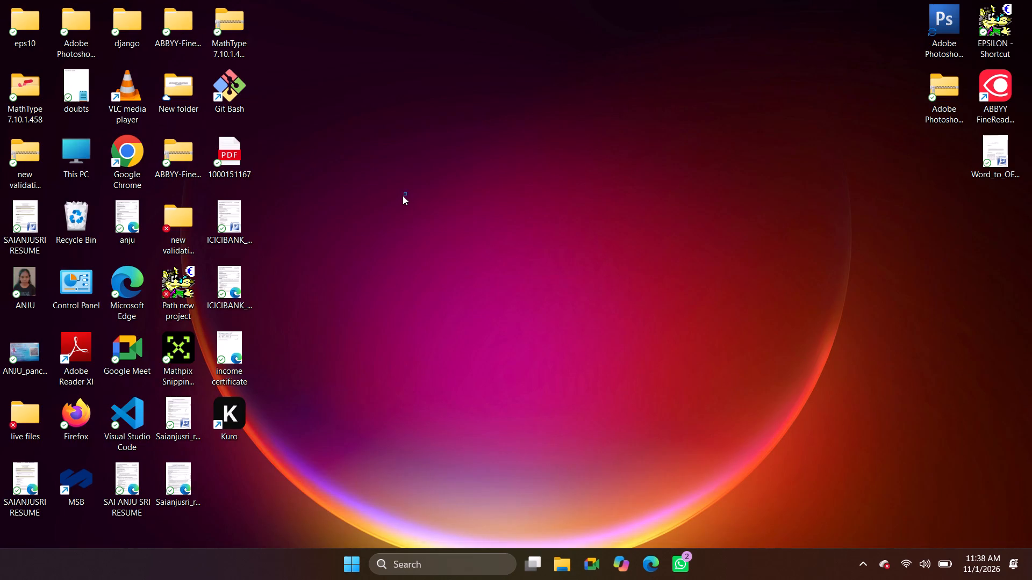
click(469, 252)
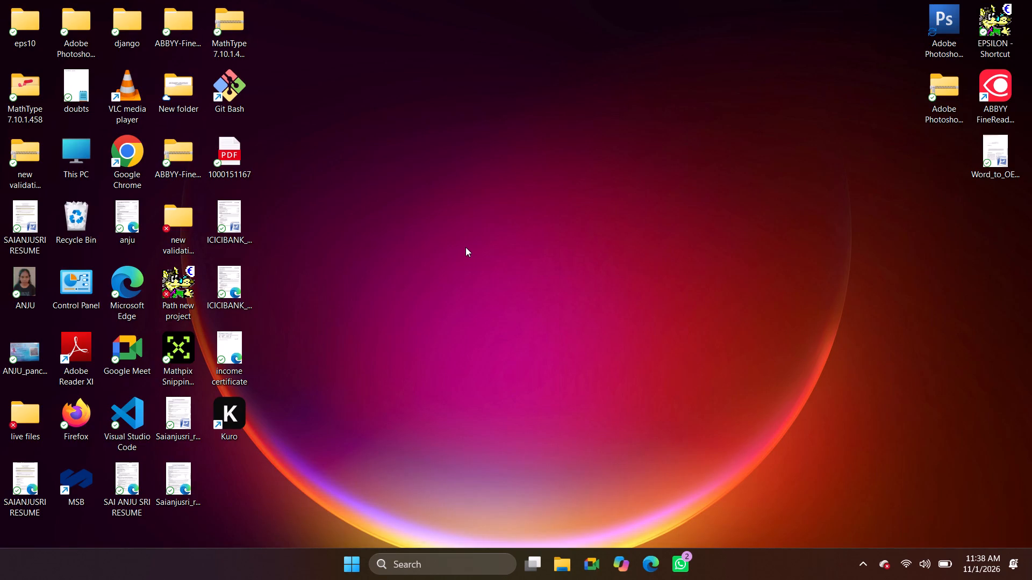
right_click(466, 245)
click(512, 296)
Relaunch Google Chrome, open the Ceo-Telangana website from a Google search for ceo telangana, and dismiss the SIR Schedule pop-up.
double_click(122, 167)
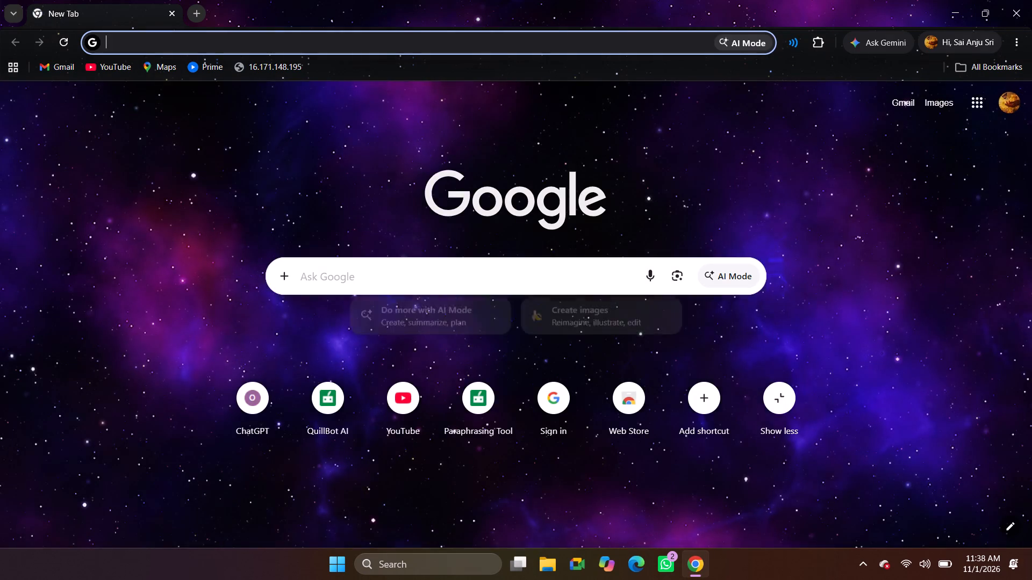
click(354, 274)
click(325, 366)
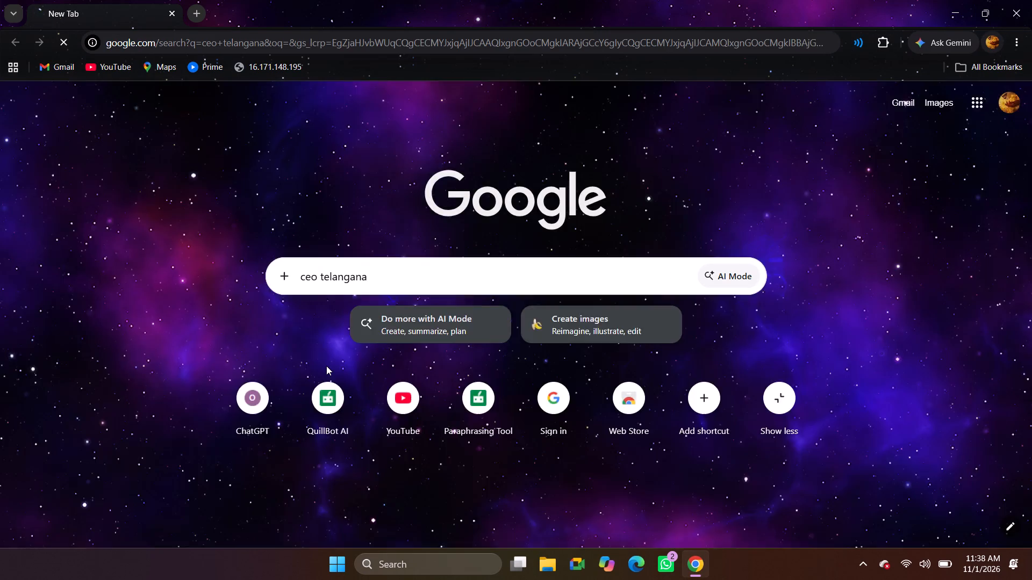
click(195, 228)
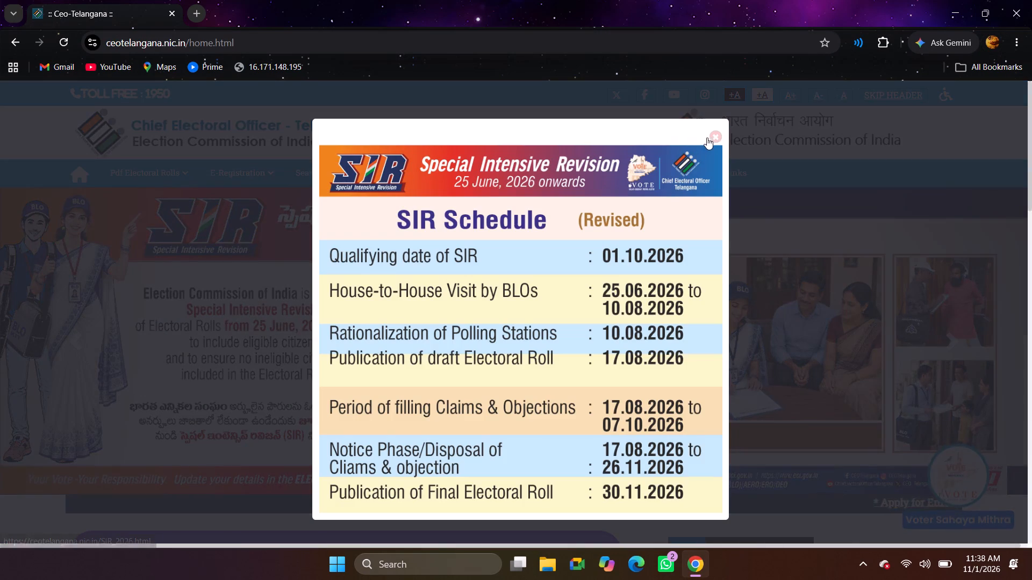
click(711, 136)
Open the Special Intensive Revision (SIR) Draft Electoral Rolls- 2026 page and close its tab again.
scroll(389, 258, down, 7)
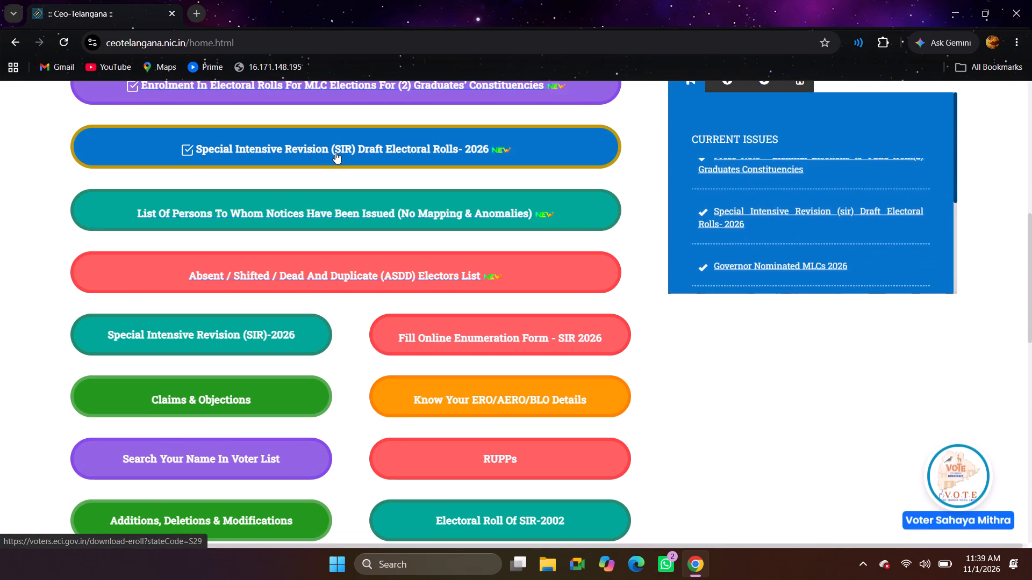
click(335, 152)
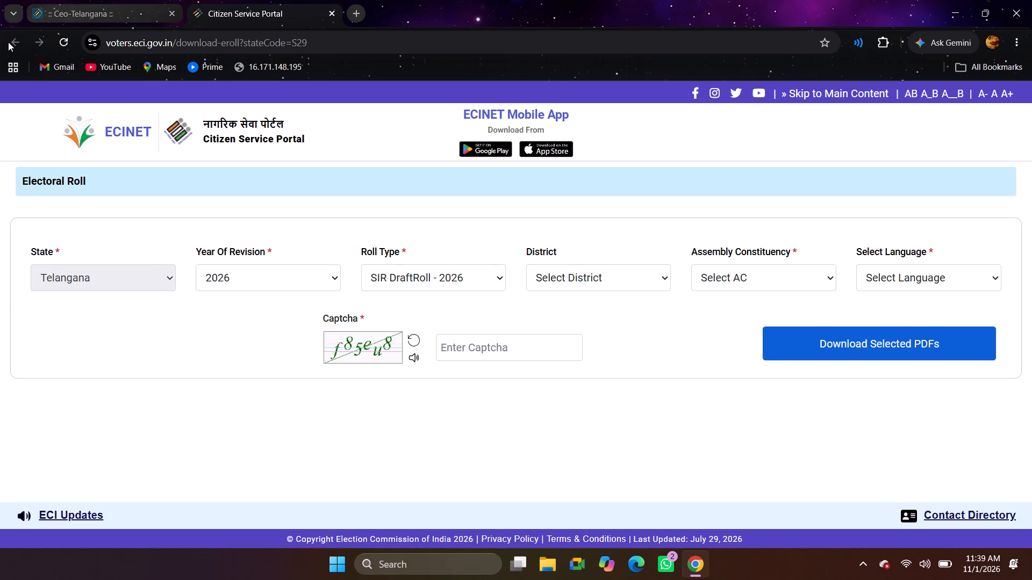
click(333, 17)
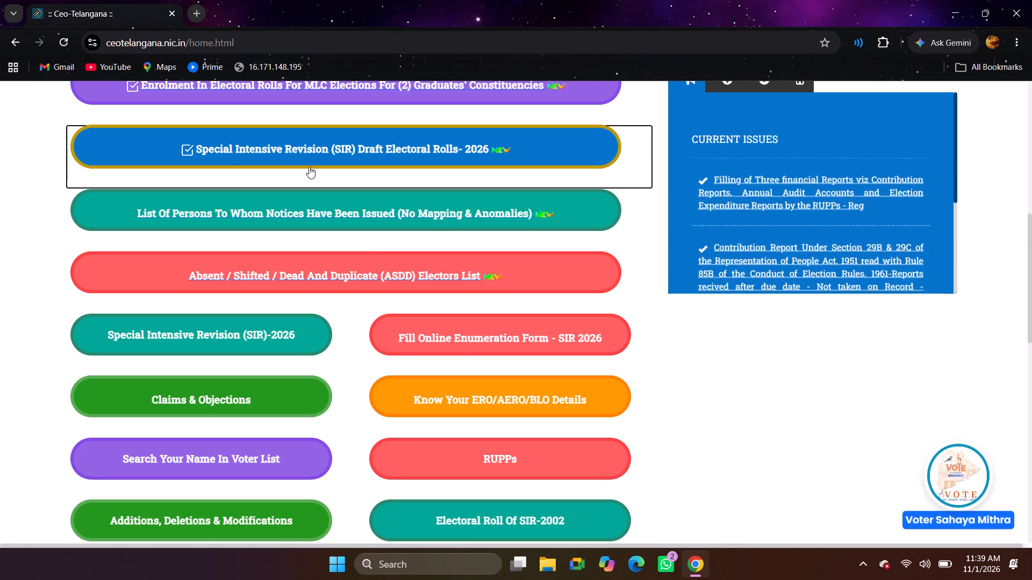
Open the MLC Graduates' Constituencies enrolment page and its Form-18 application for enrolment as an elector.
scroll(309, 166, up, 1)
click(314, 143)
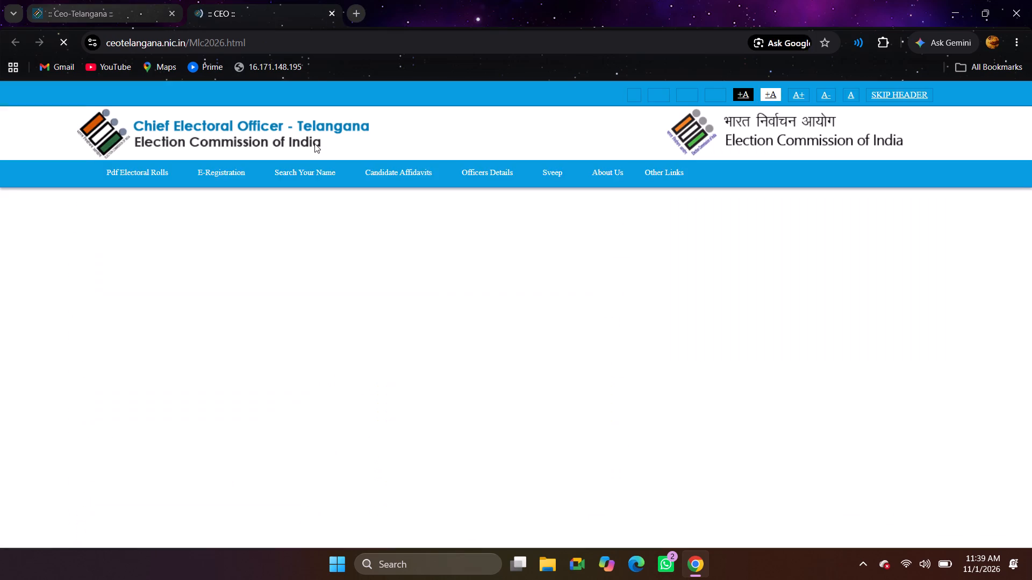
scroll(422, 338, down, 5)
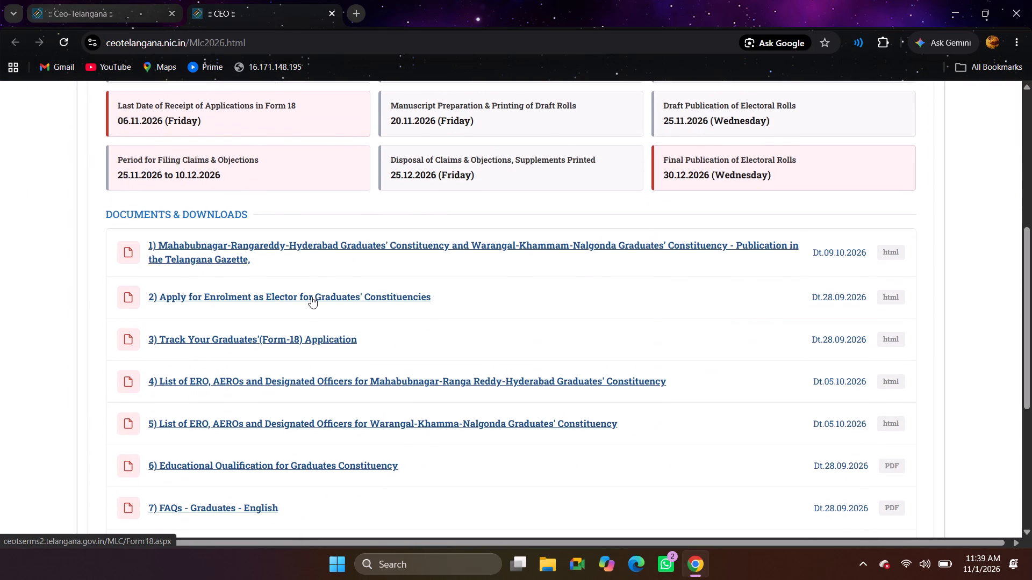
click(311, 296)
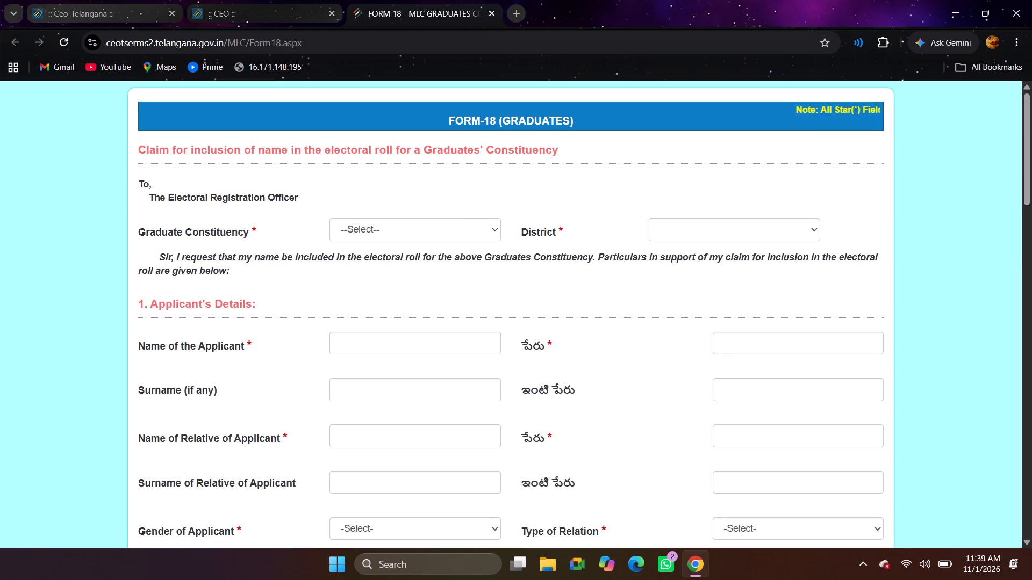
Set the Graduate Constituency to Warangal-Khammam-Nalgonda and the District to Suryapet in Form-18.
click(419, 233)
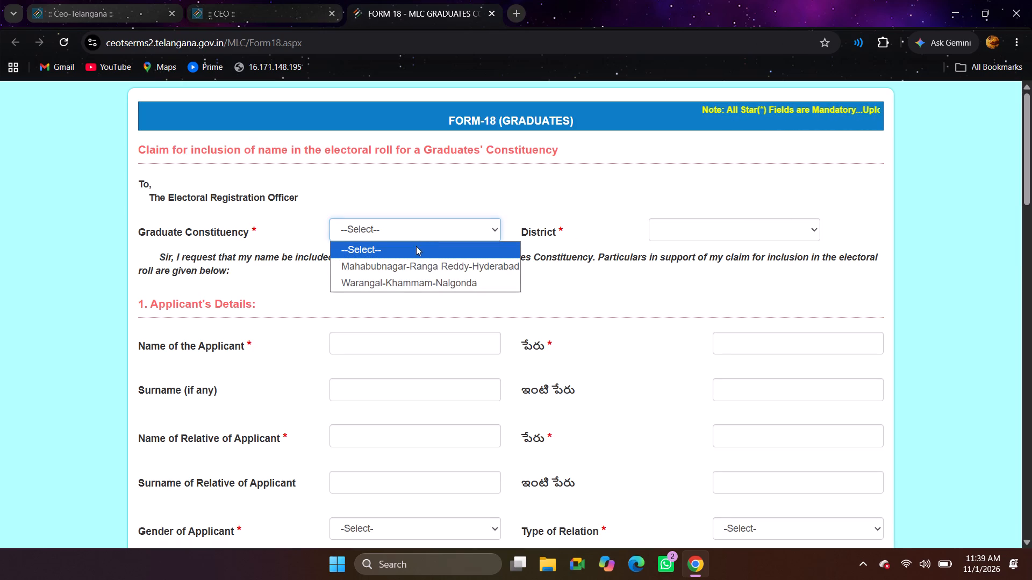
click(405, 288)
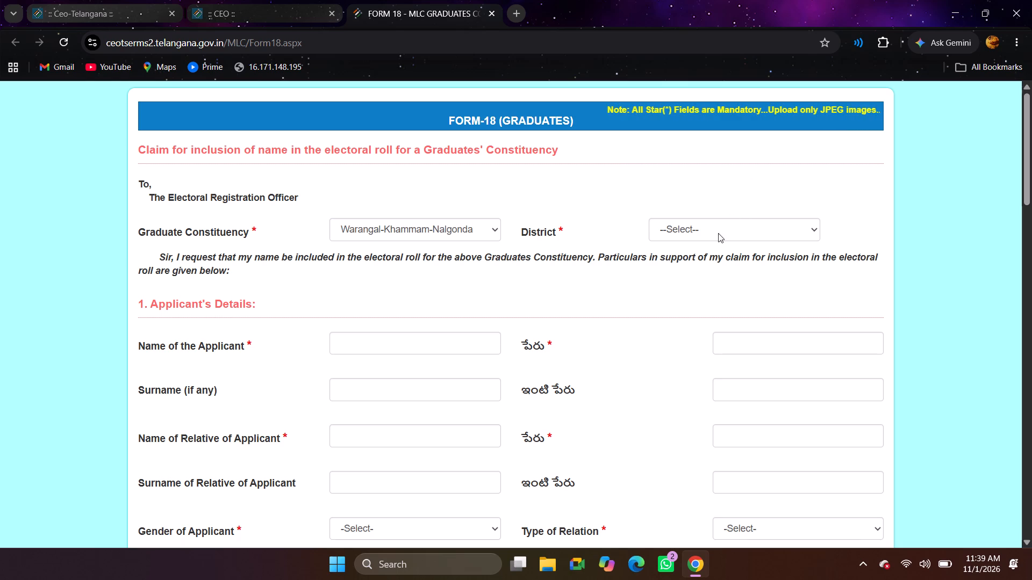
click(716, 227)
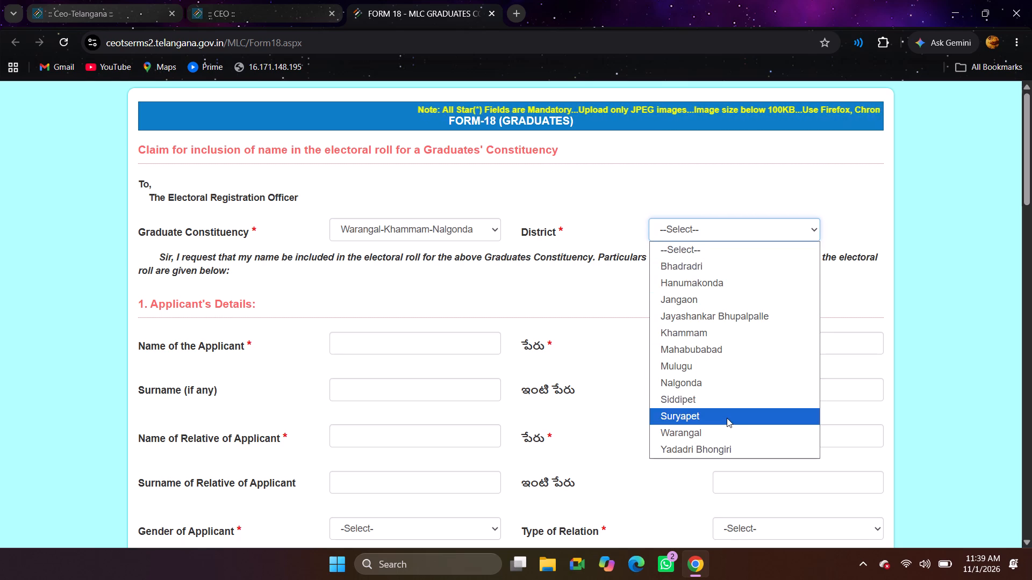
click(727, 418)
Enter the applicant's name and surname in English in the Applicant's Details section.
scroll(281, 409, down, 2)
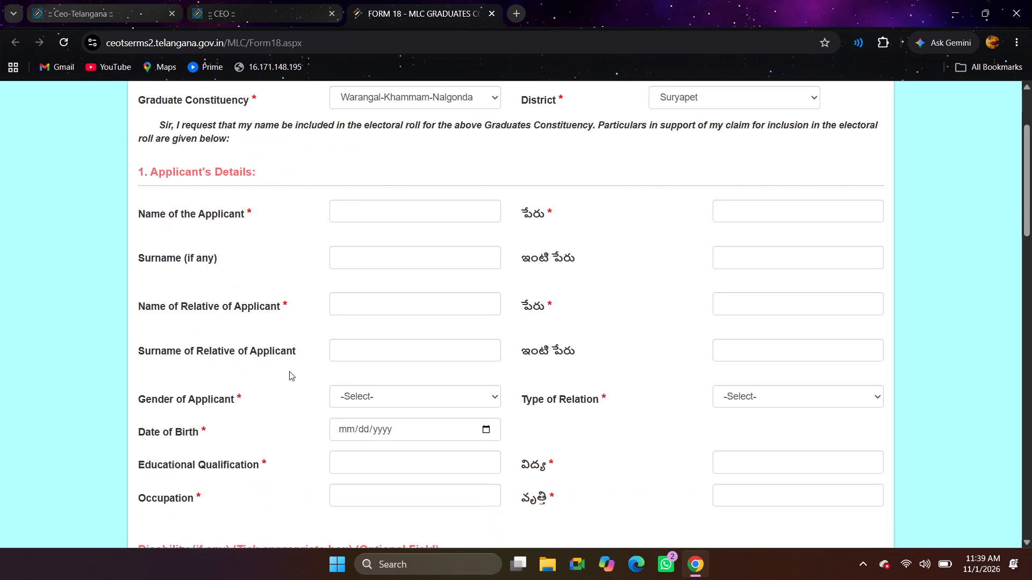
scroll(291, 368, down, 2)
scroll(303, 329, up, 2)
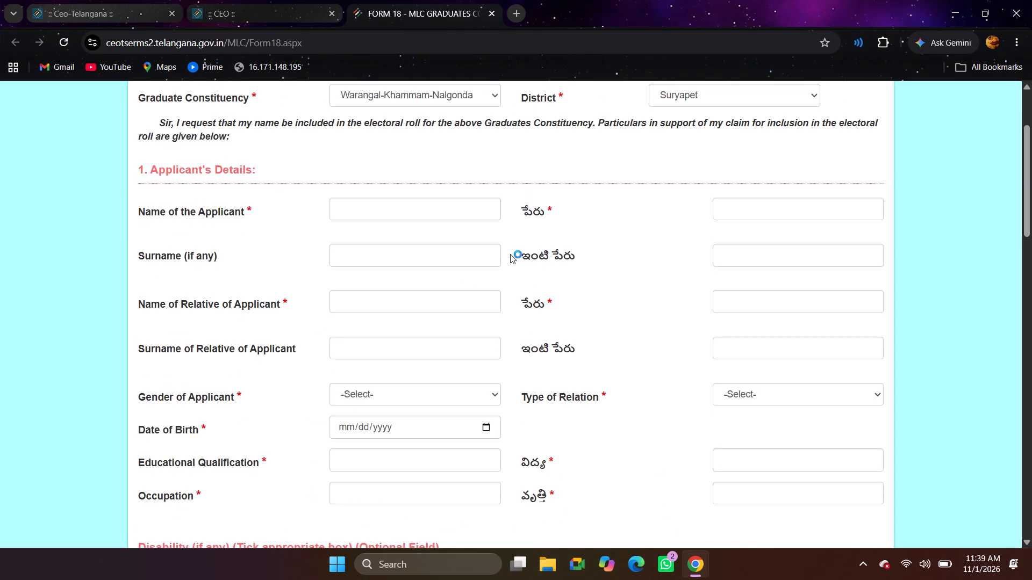
click(424, 206)
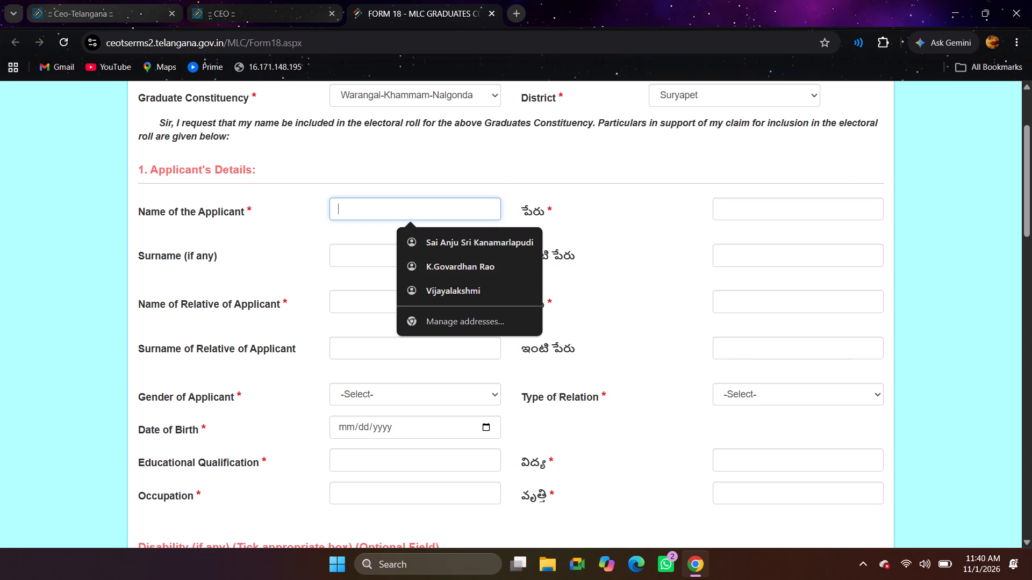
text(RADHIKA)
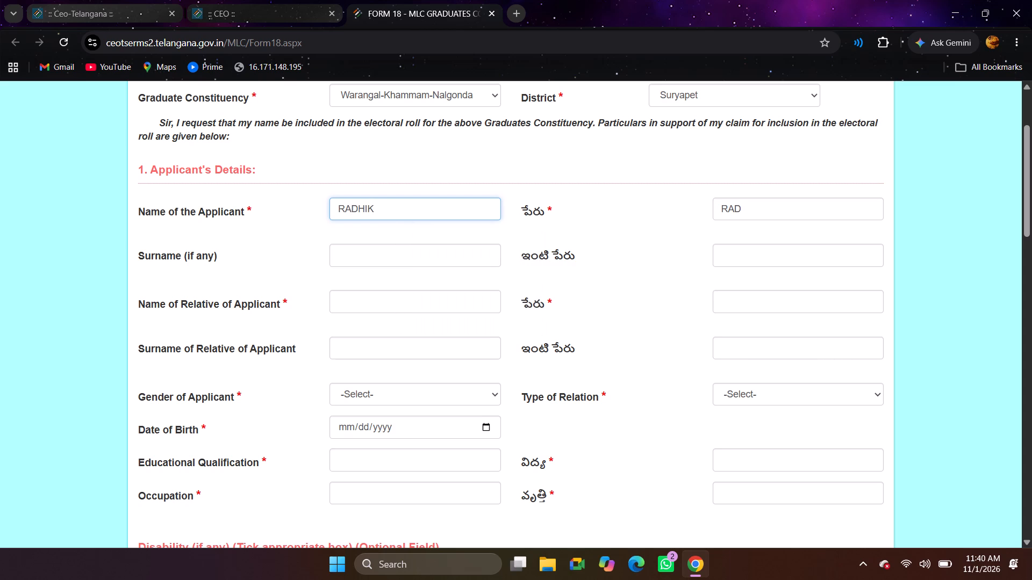
click(412, 260)
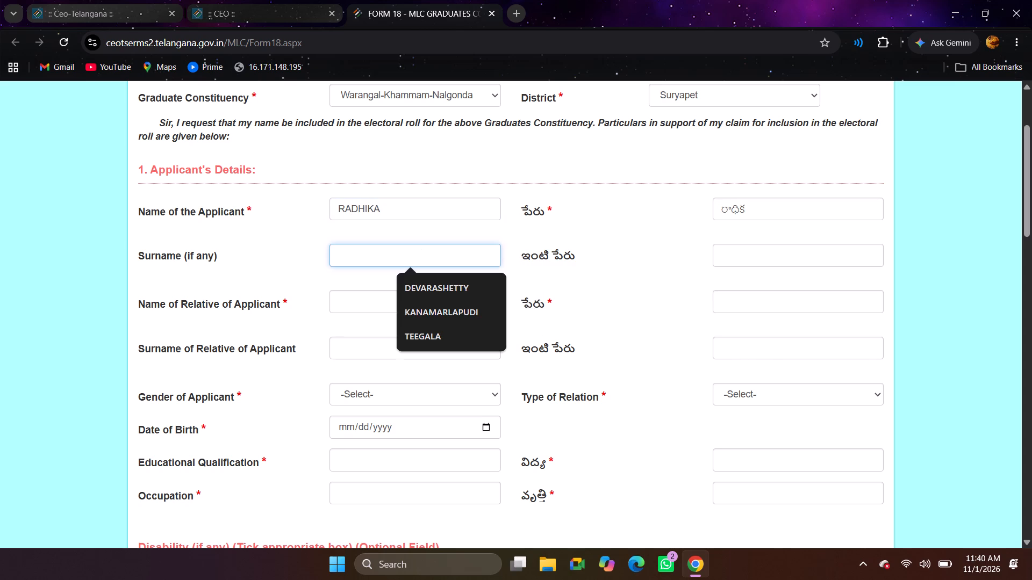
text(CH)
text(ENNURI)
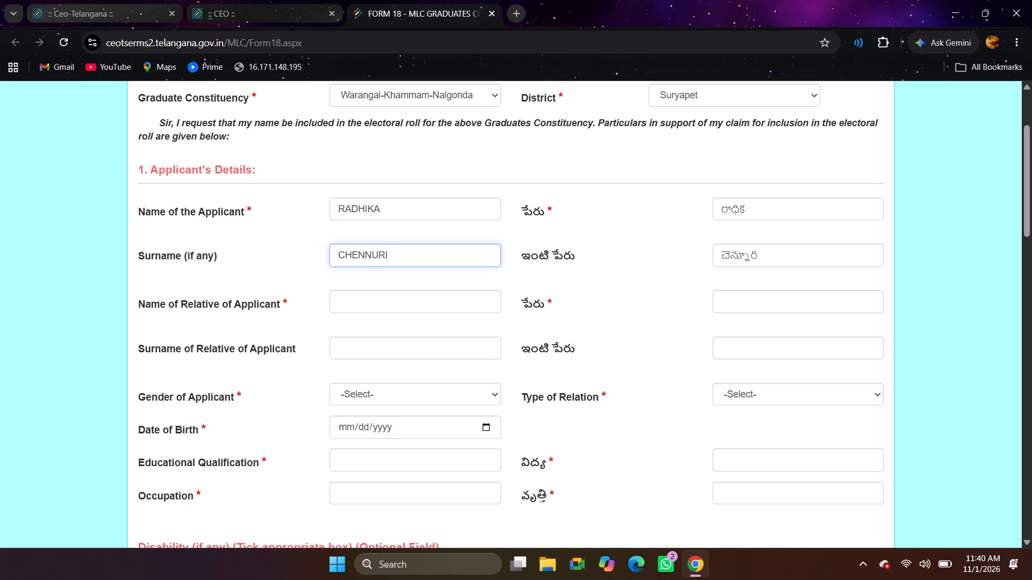
Open the Name of Relative of Applicant entry for editing.
click(365, 295)
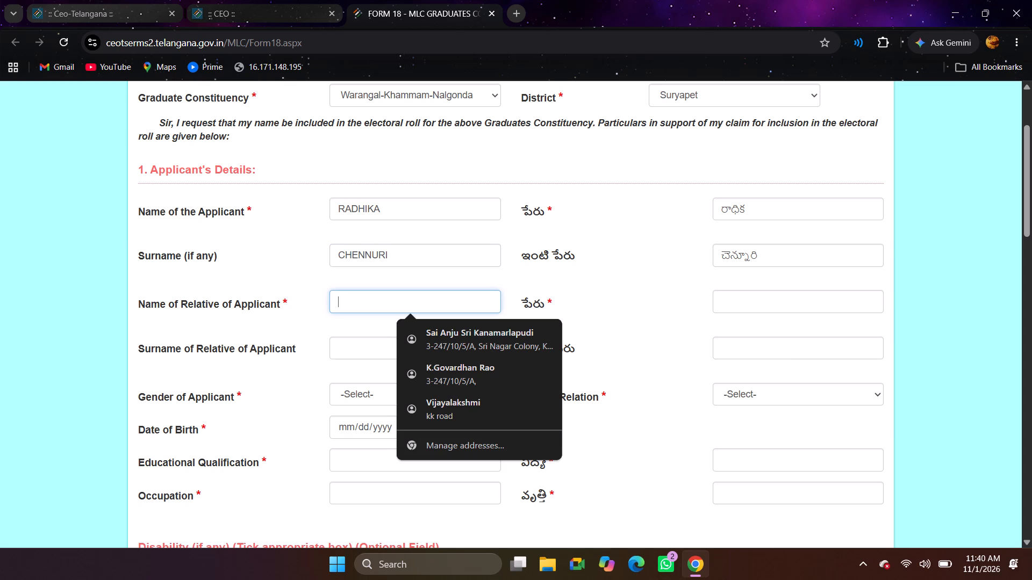
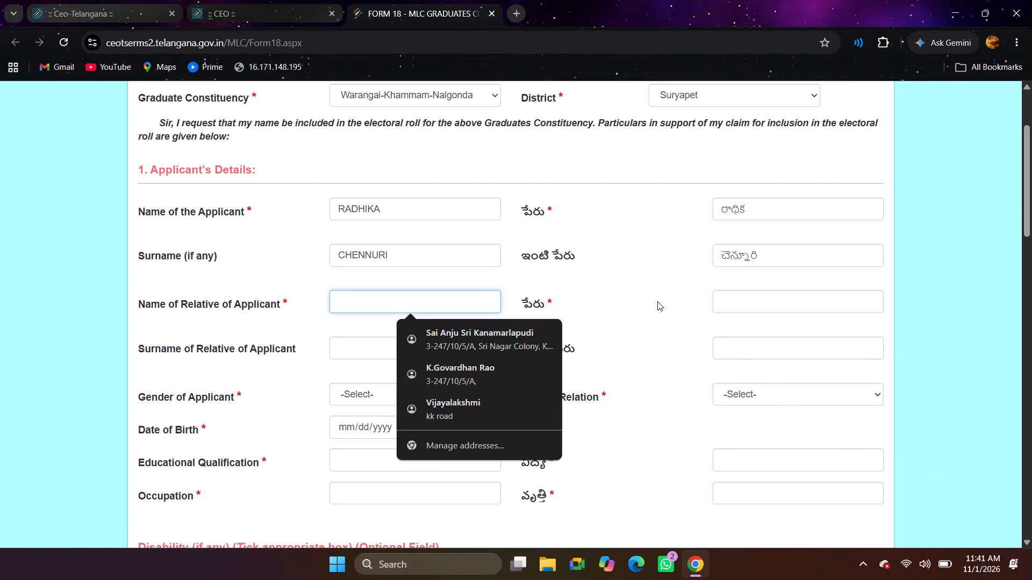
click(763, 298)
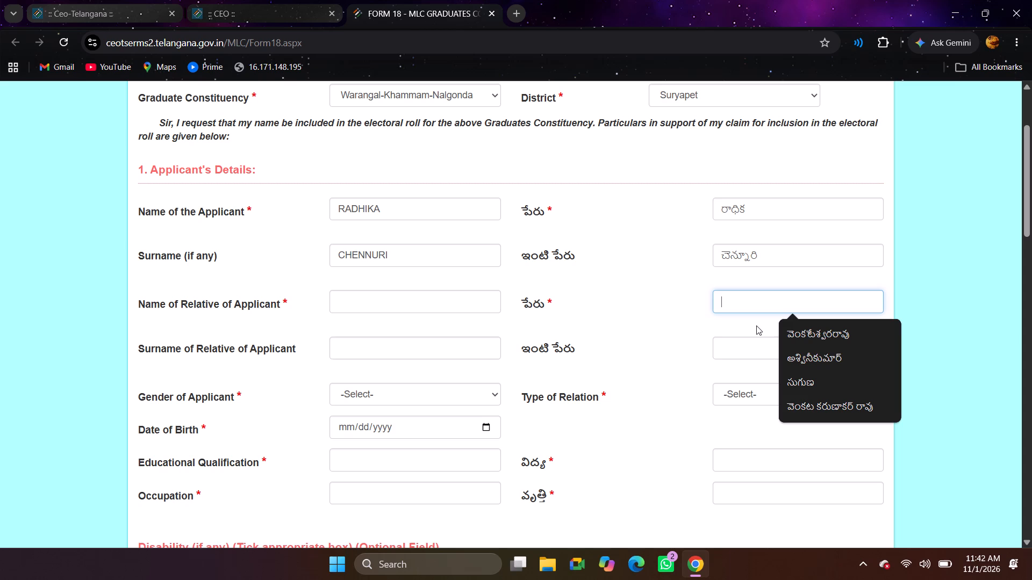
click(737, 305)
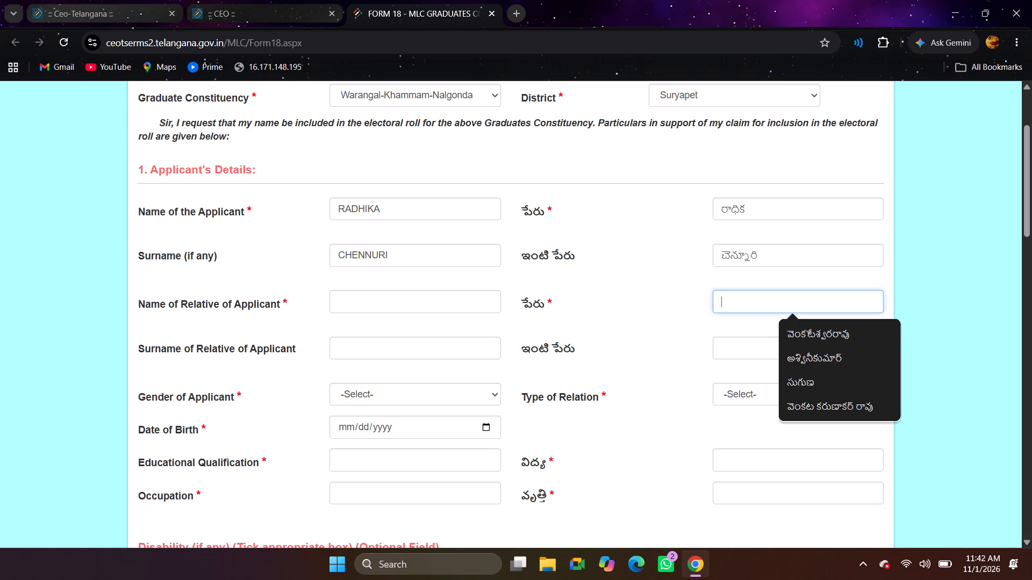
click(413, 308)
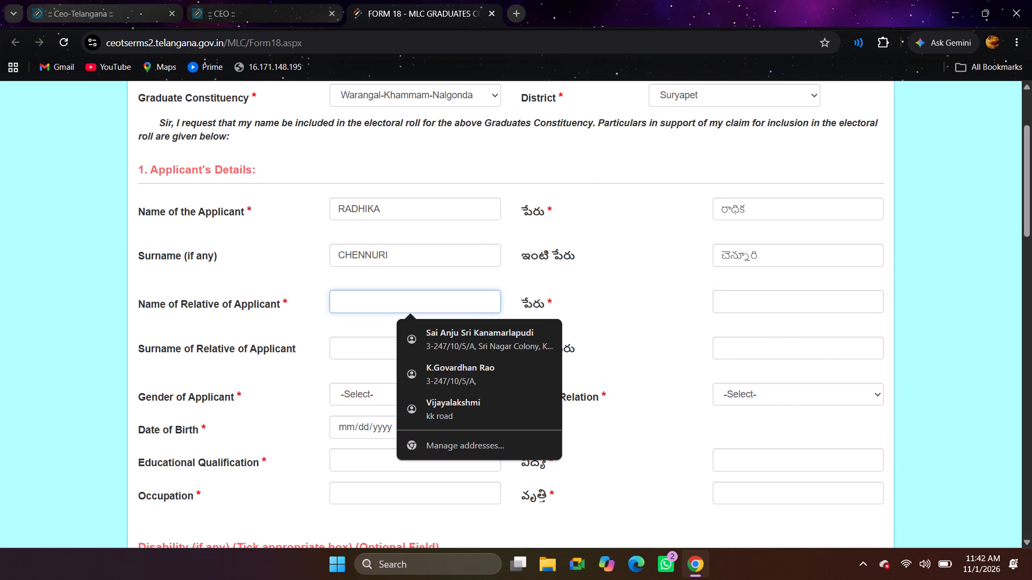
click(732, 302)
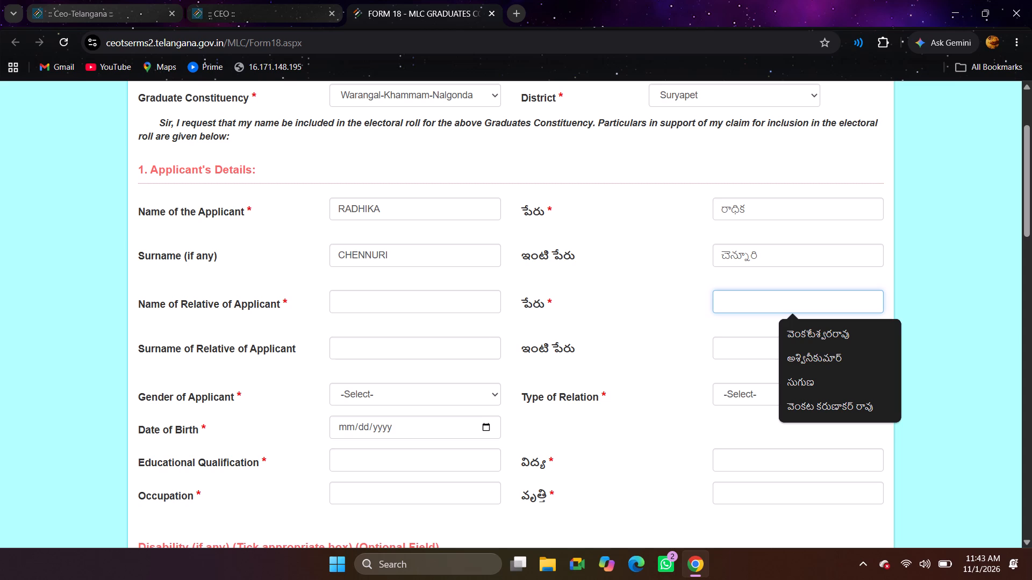
Enter the applicant's pincode in the Address Details (Place of ordinary residence) section.
scroll(447, 345, down, 3)
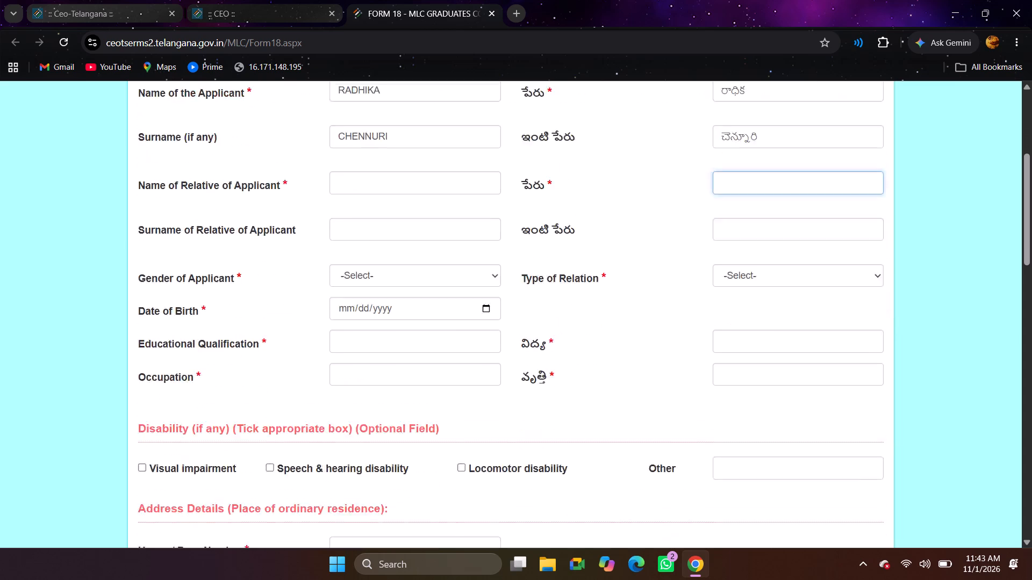
scroll(447, 336, down, 3)
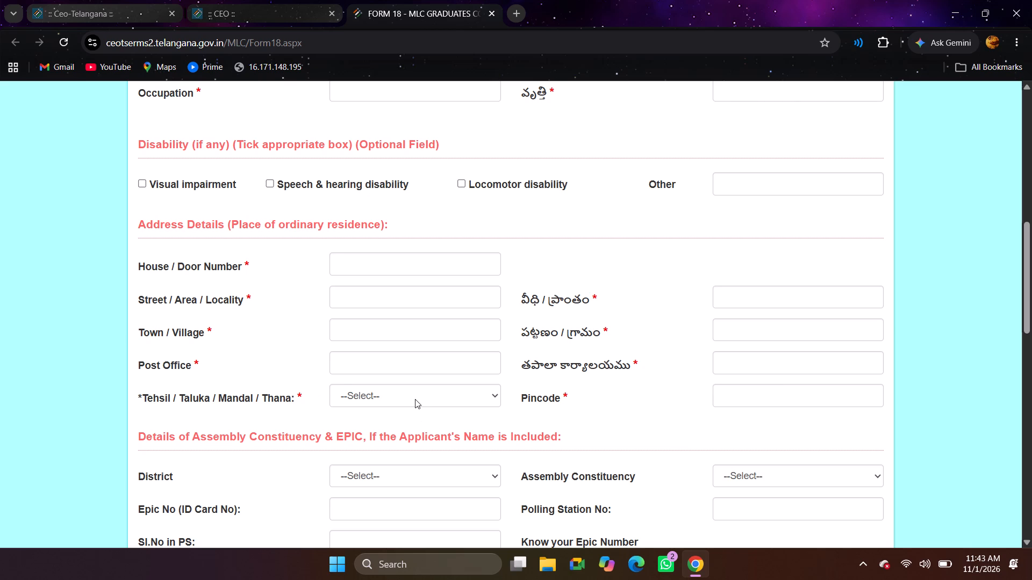
click(355, 361)
click(355, 361)
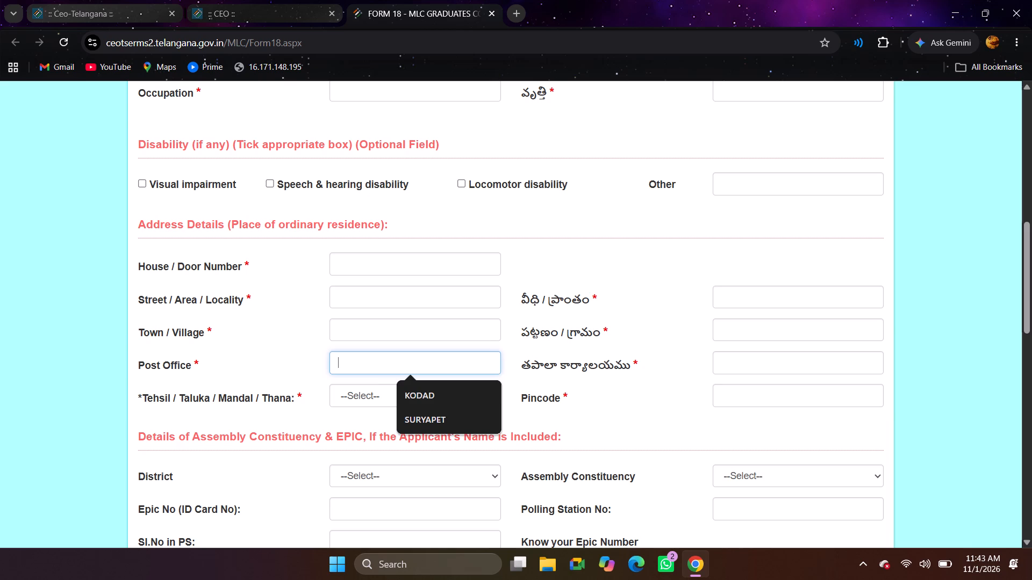
click(726, 393)
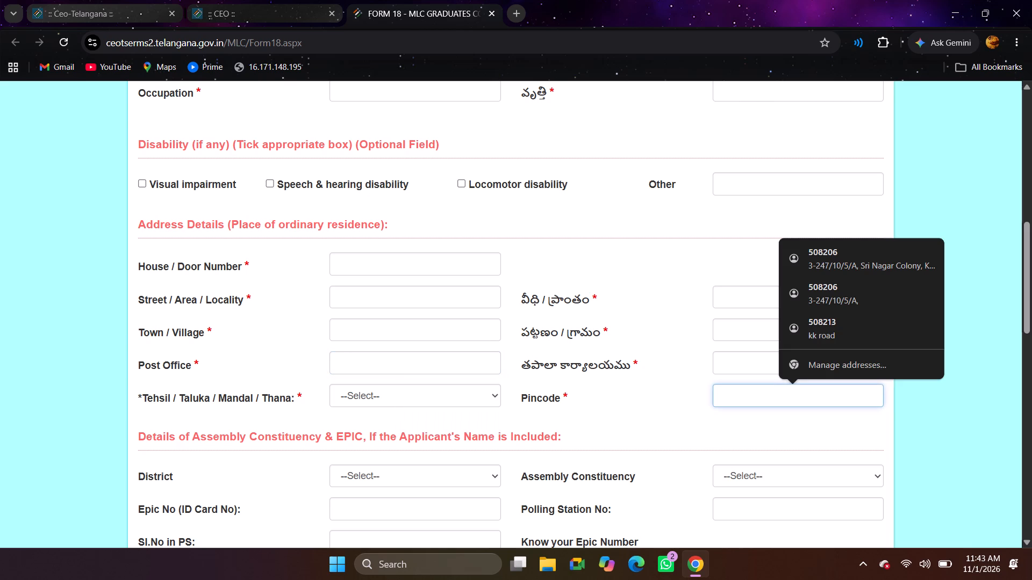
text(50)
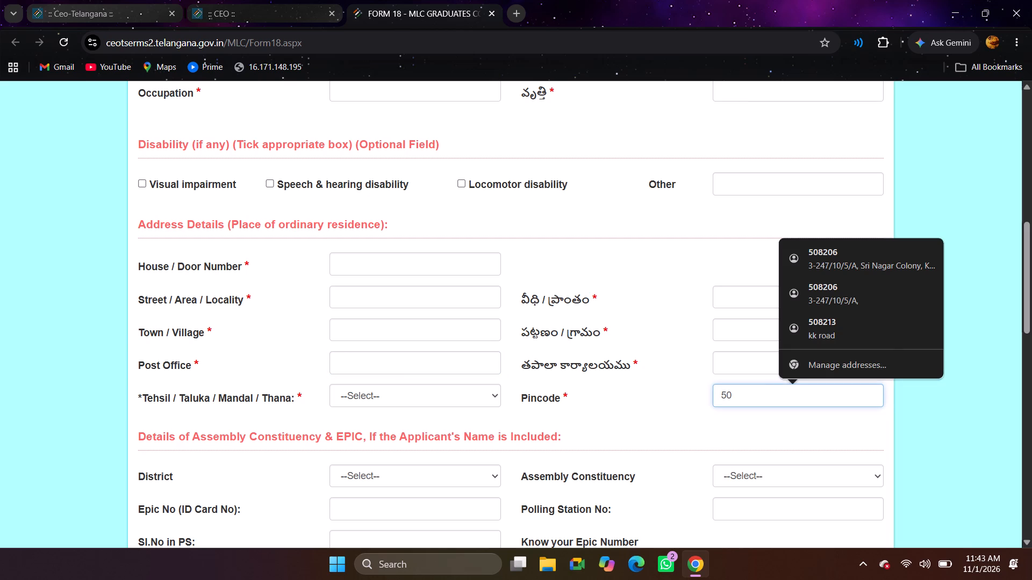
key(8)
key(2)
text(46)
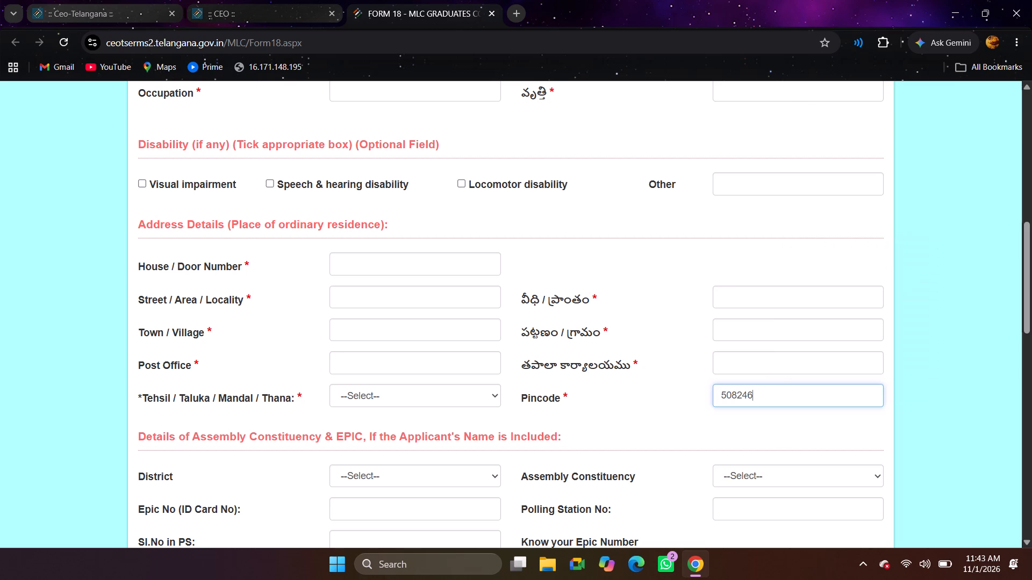
Enter the relative's name and surname in English in the Applicant's Details section.
scroll(513, 377, down, 4)
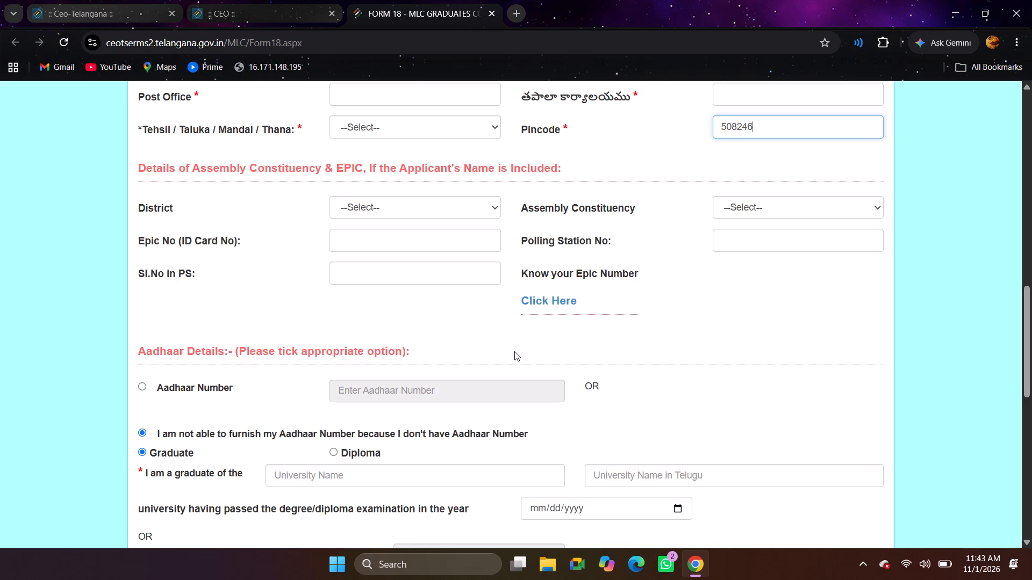
scroll(354, 200, down, 5)
scroll(353, 199, up, 10)
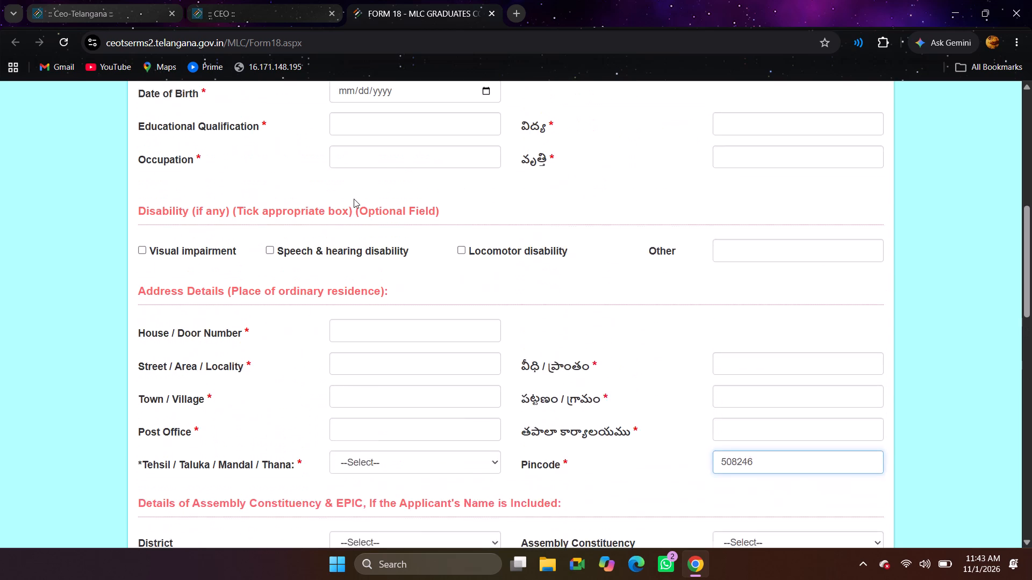
scroll(354, 199, up, 4)
click(411, 233)
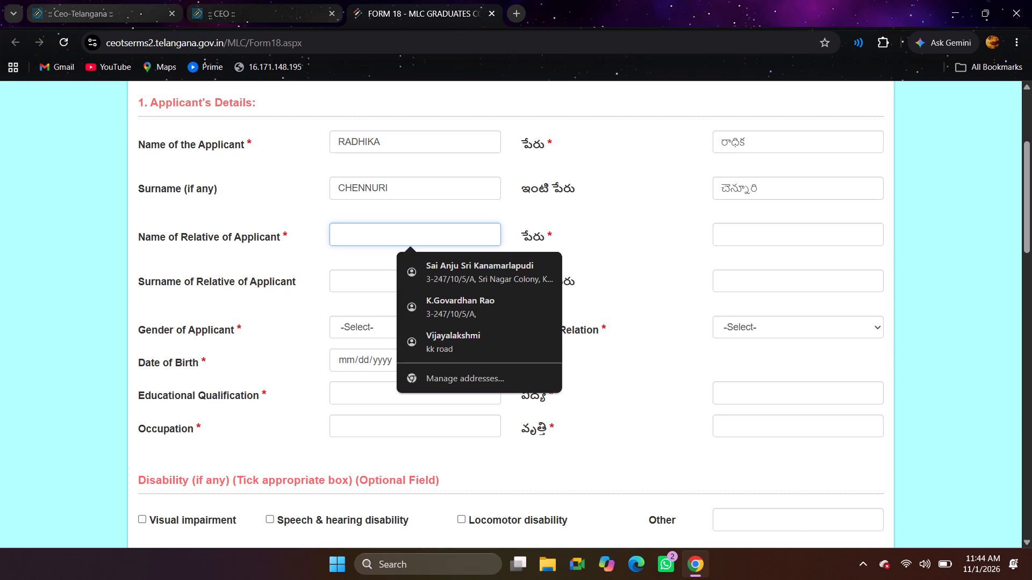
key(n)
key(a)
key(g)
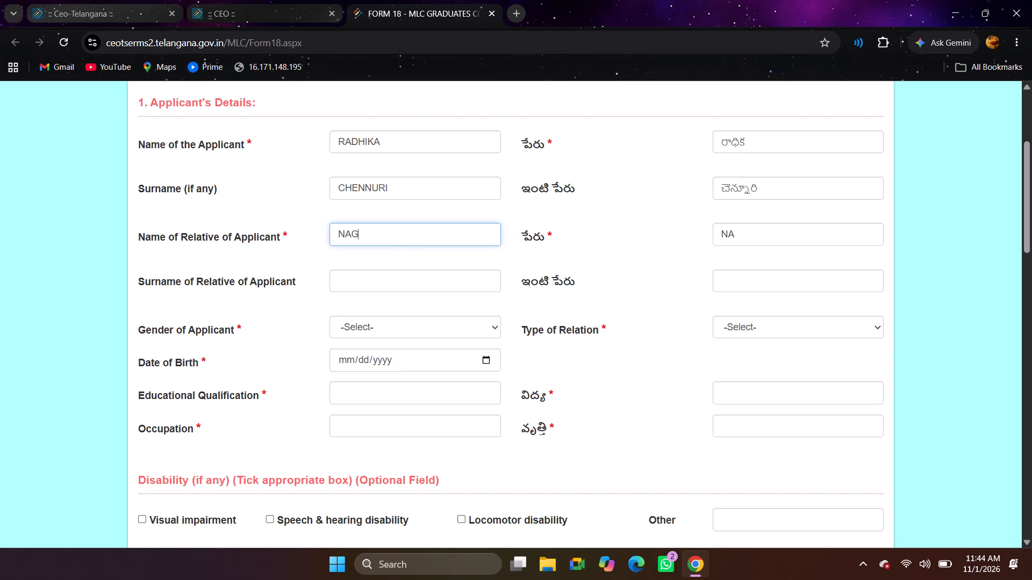
key(BackSpace)
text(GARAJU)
click(381, 285)
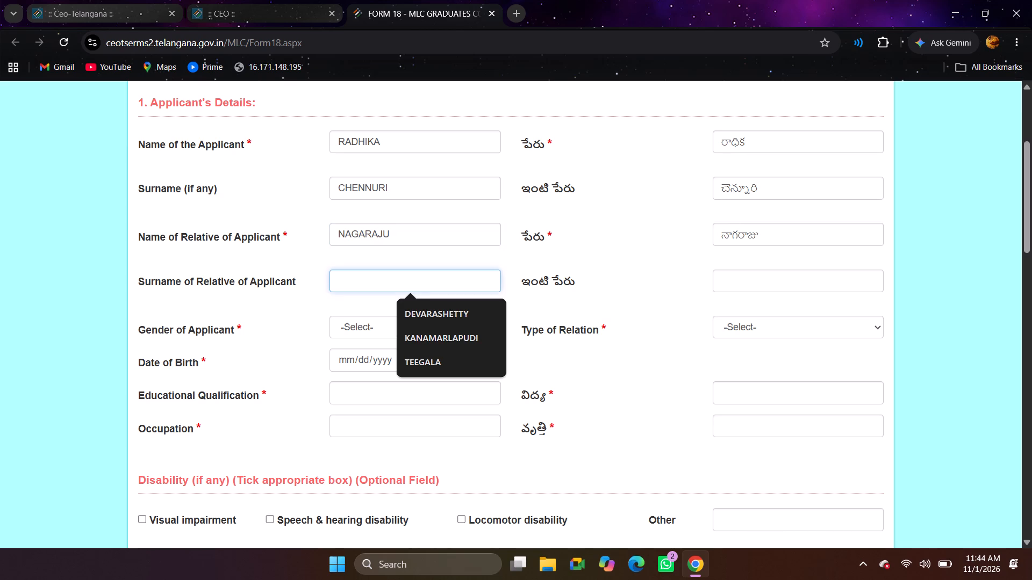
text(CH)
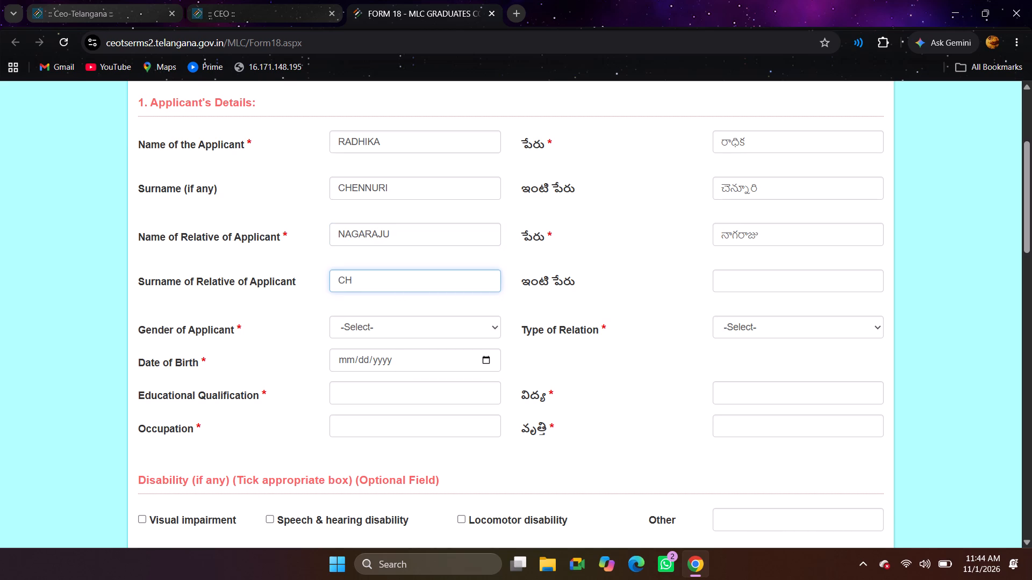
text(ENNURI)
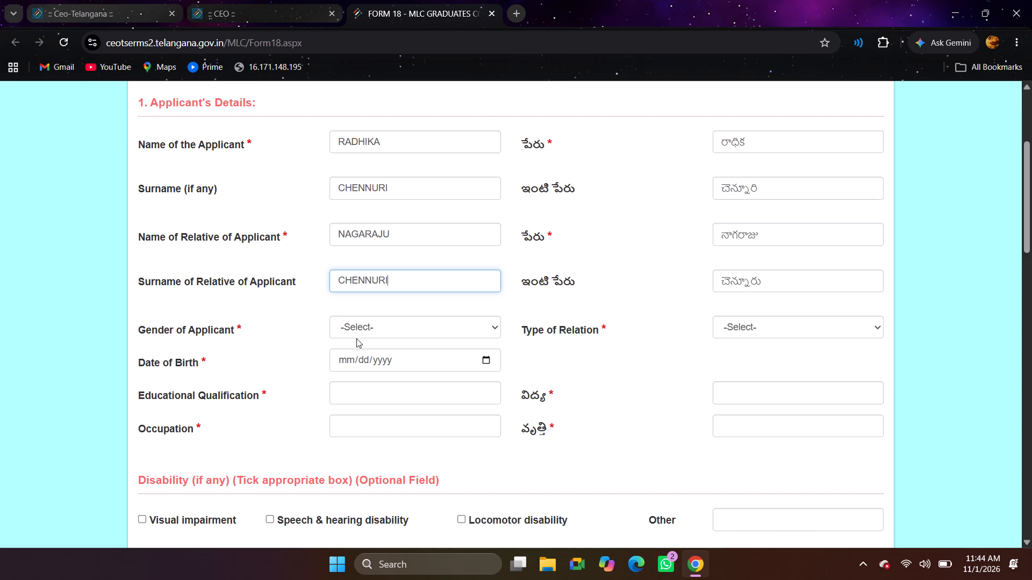
Set the Gender of Applicant to Female and the Type of Relation to Husband.
click(366, 333)
click(370, 380)
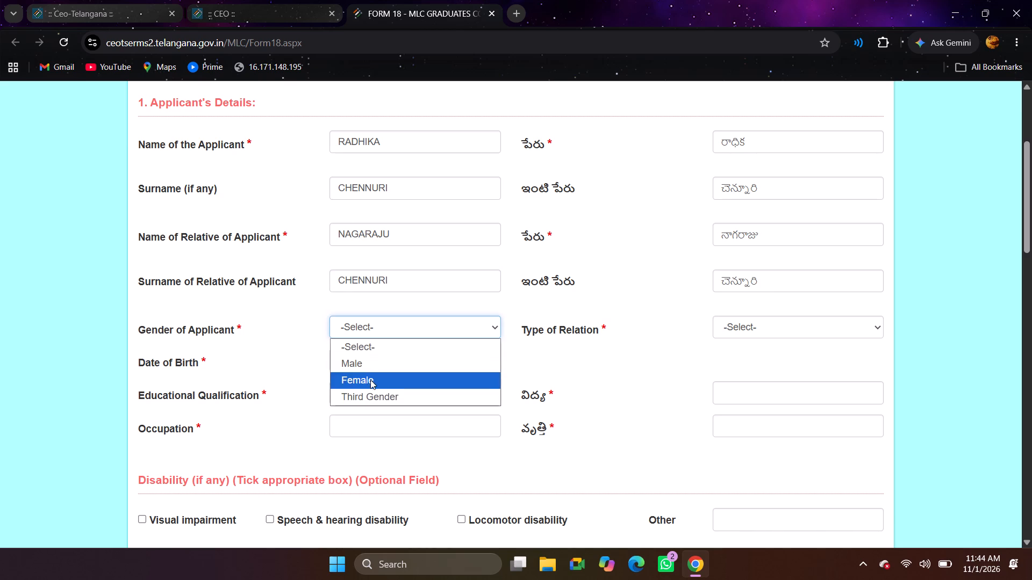
click(754, 329)
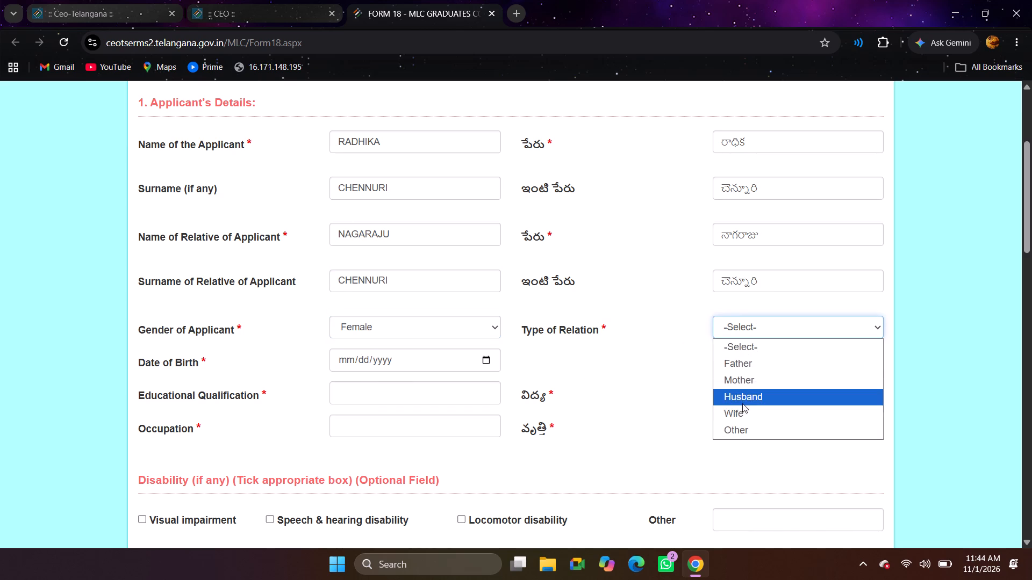
click(742, 395)
Enter the applicant's date of birth in the Applicant's Details section.
click(420, 358)
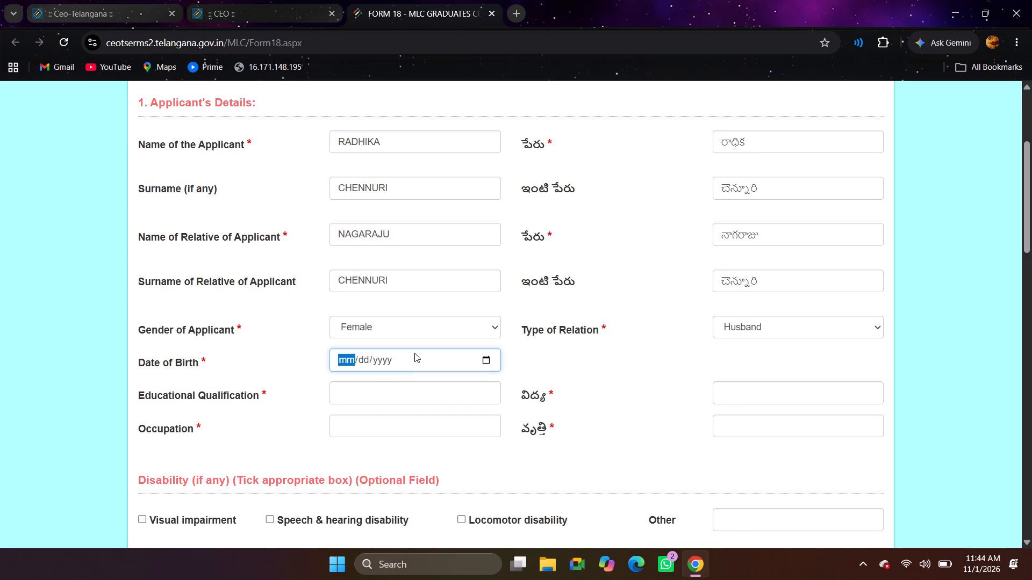
click(488, 361)
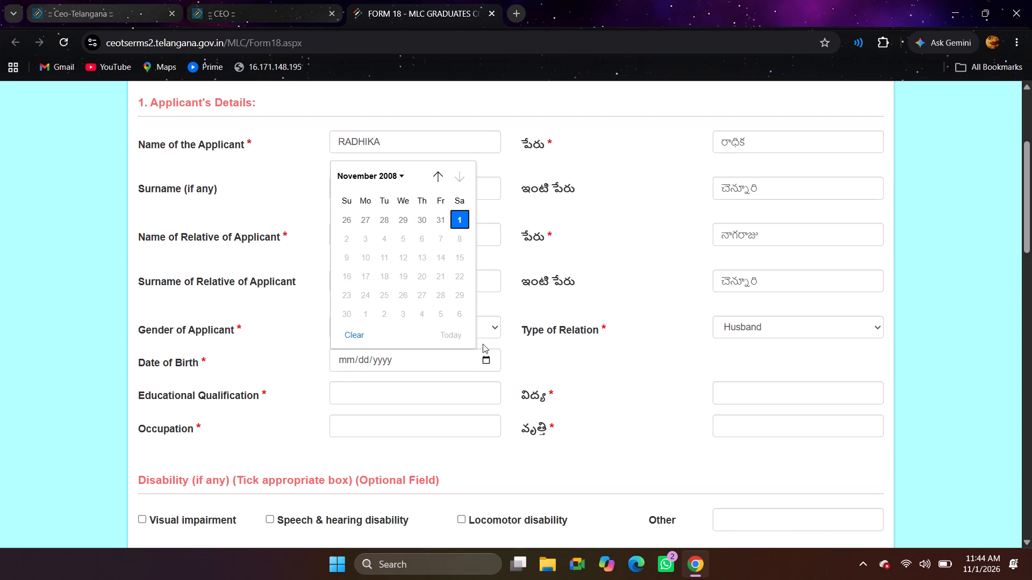
click(389, 180)
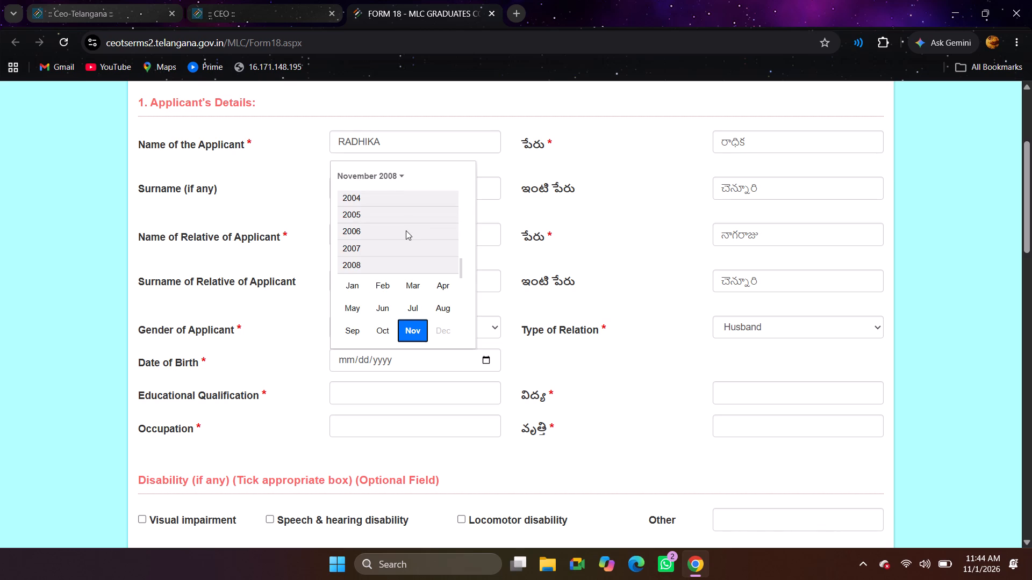
scroll(406, 230, up, 5)
scroll(406, 230, up, 20)
scroll(406, 230, up, 3)
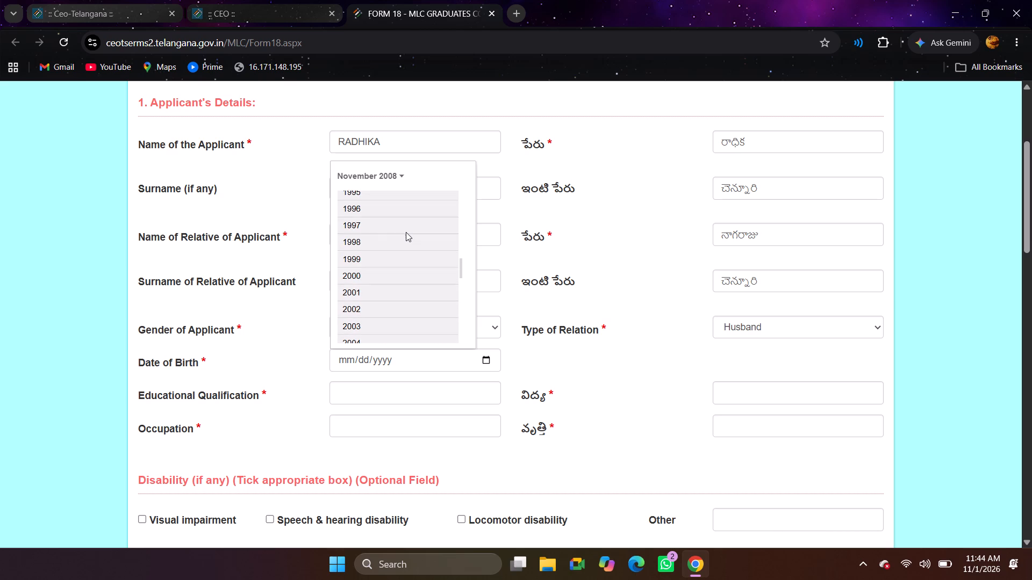
scroll(406, 232, up, 16)
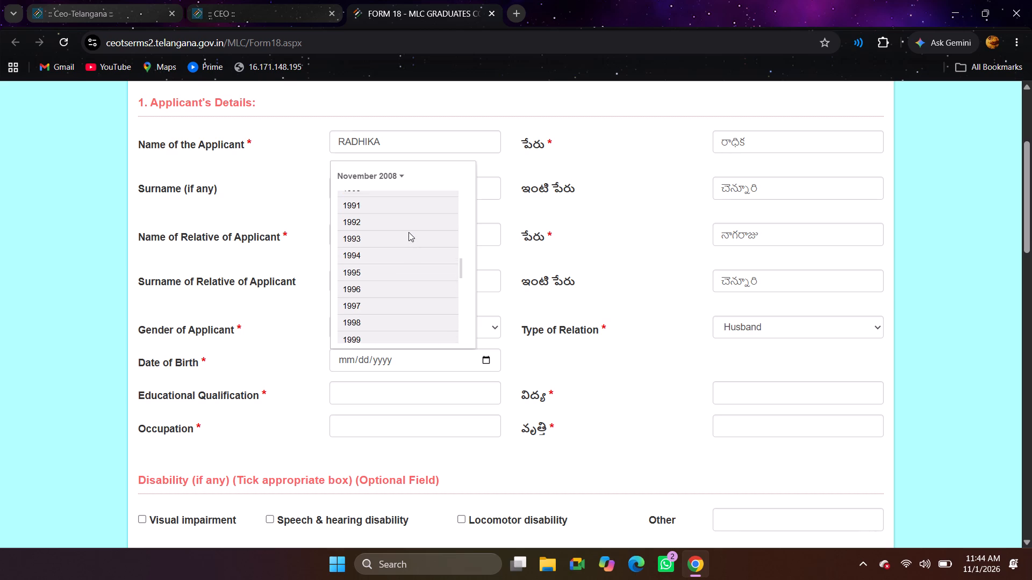
scroll(408, 232, up, 11)
scroll(410, 234, up, 12)
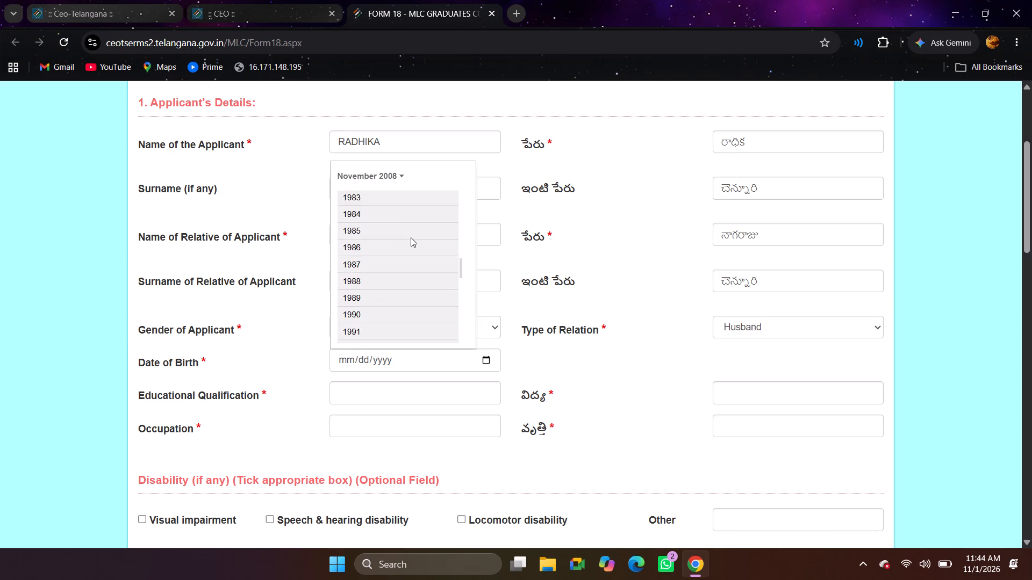
scroll(411, 237, up, 18)
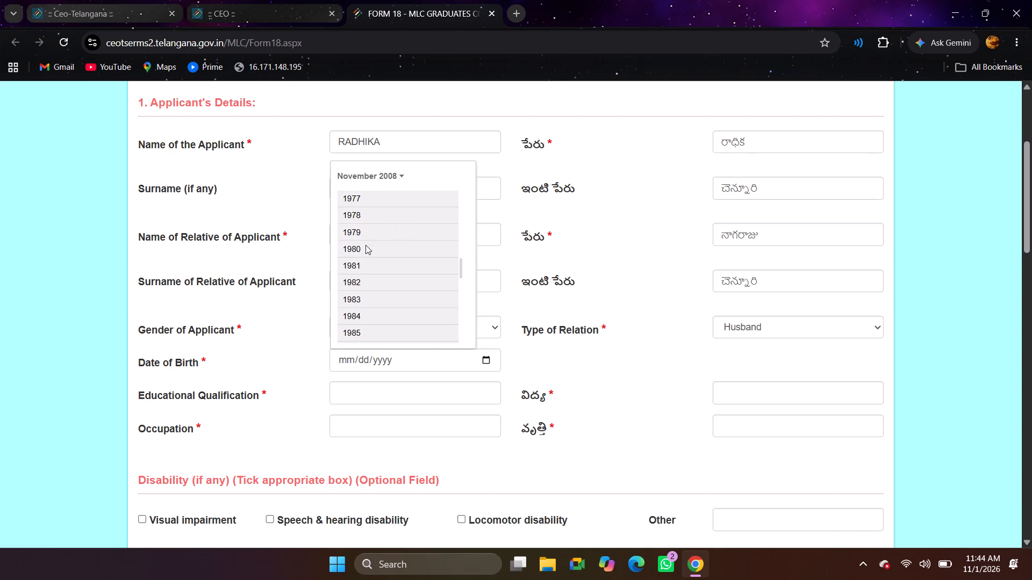
click(349, 237)
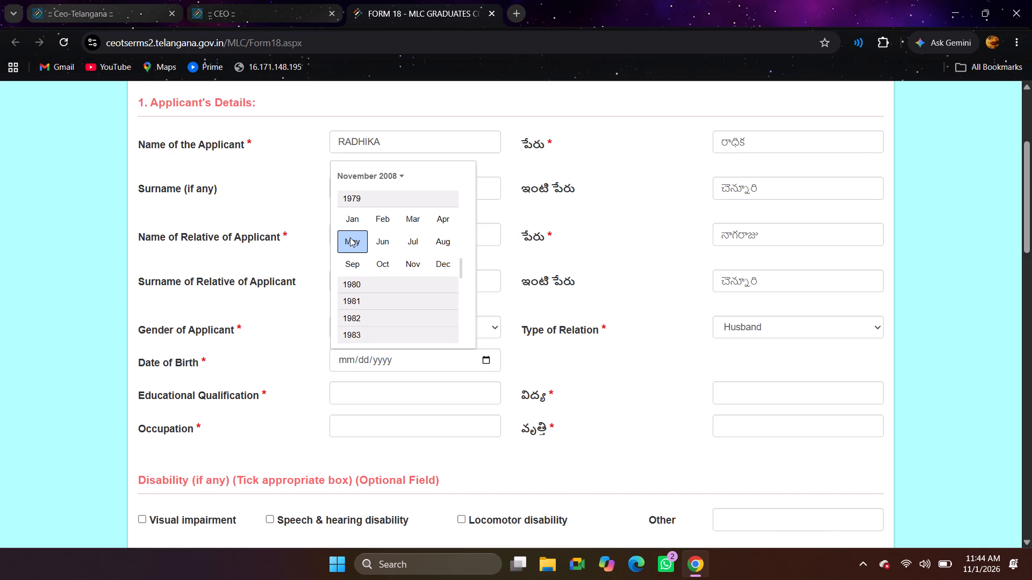
click(389, 265)
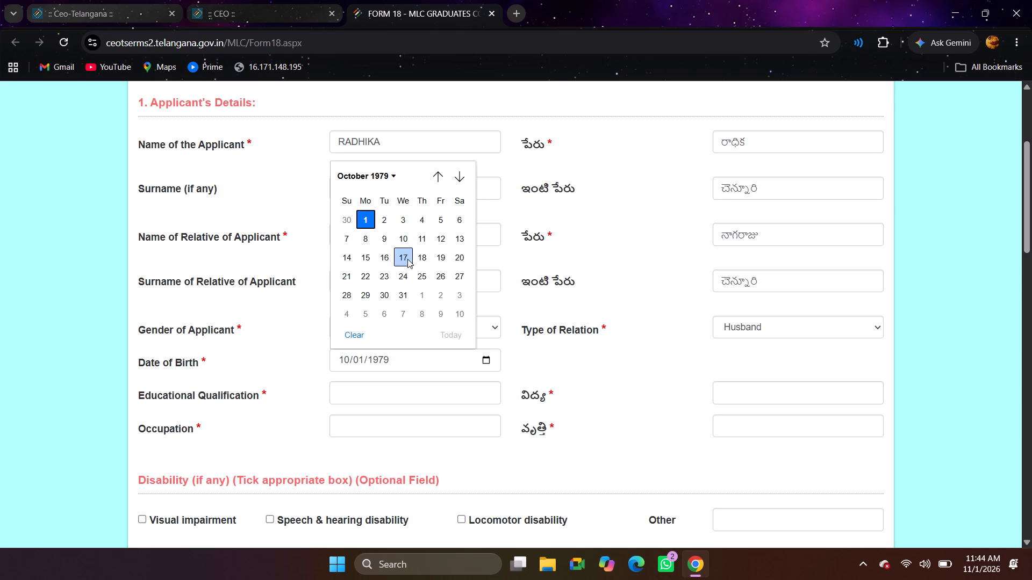
click(353, 256)
Set the Educational Qualification to DEGREE and the Occupation to HOUSE WIFE.
scroll(446, 315, down, 2)
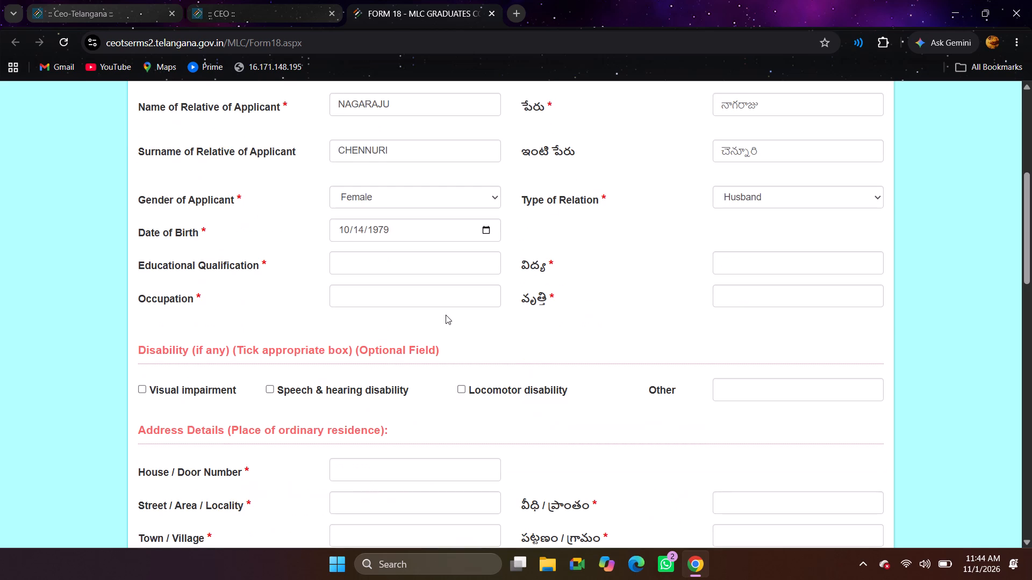
click(398, 260)
click(436, 291)
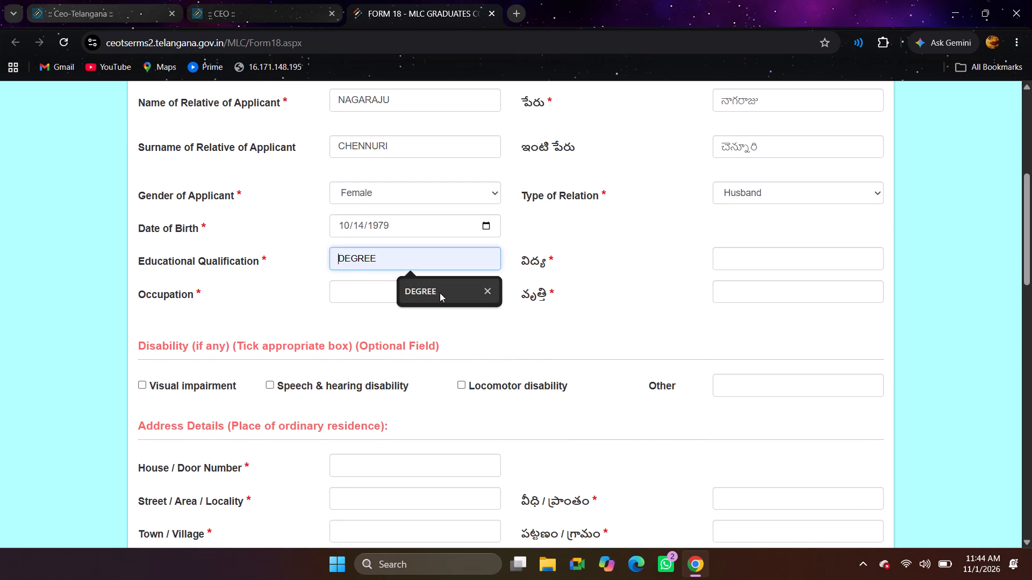
click(413, 289)
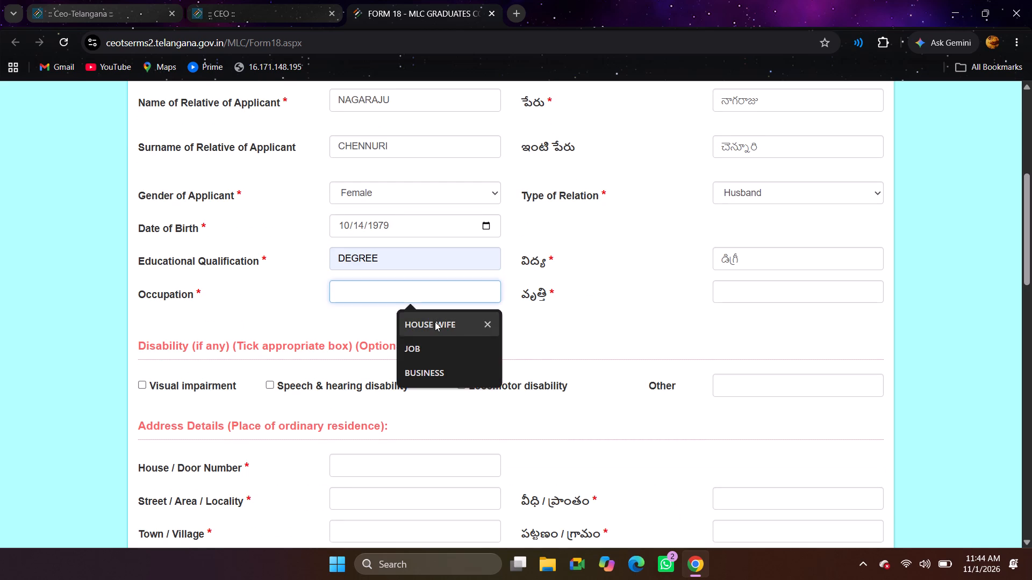
click(435, 322)
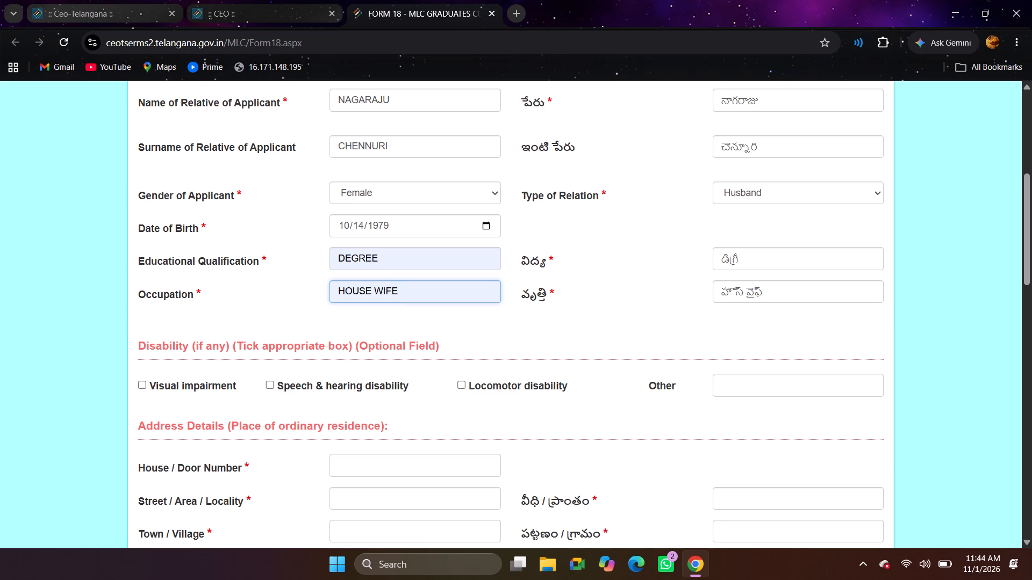
Enter the applicant's house or door number in the Address Details section.
scroll(409, 281, up, 6)
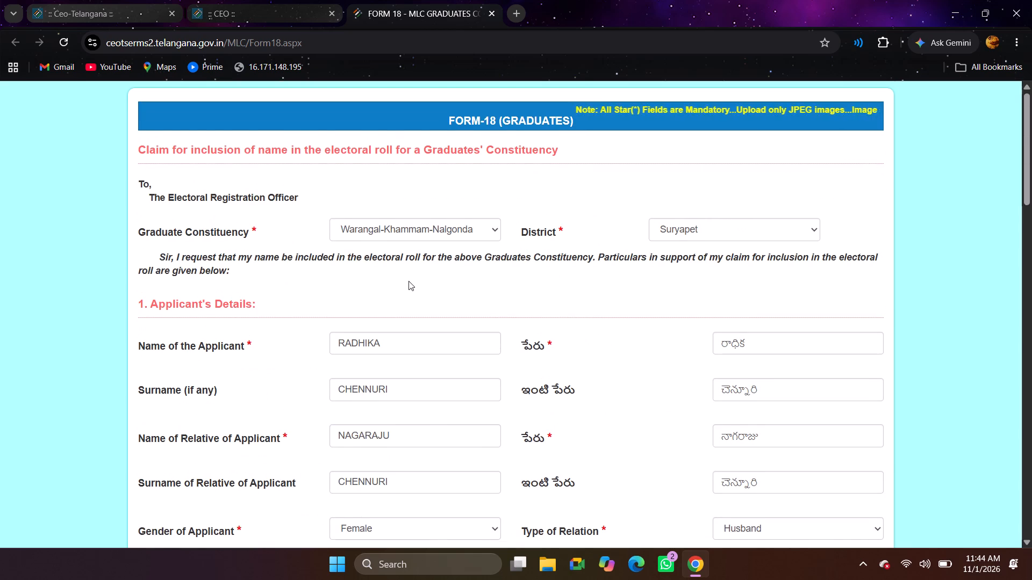
scroll(408, 281, down, 2)
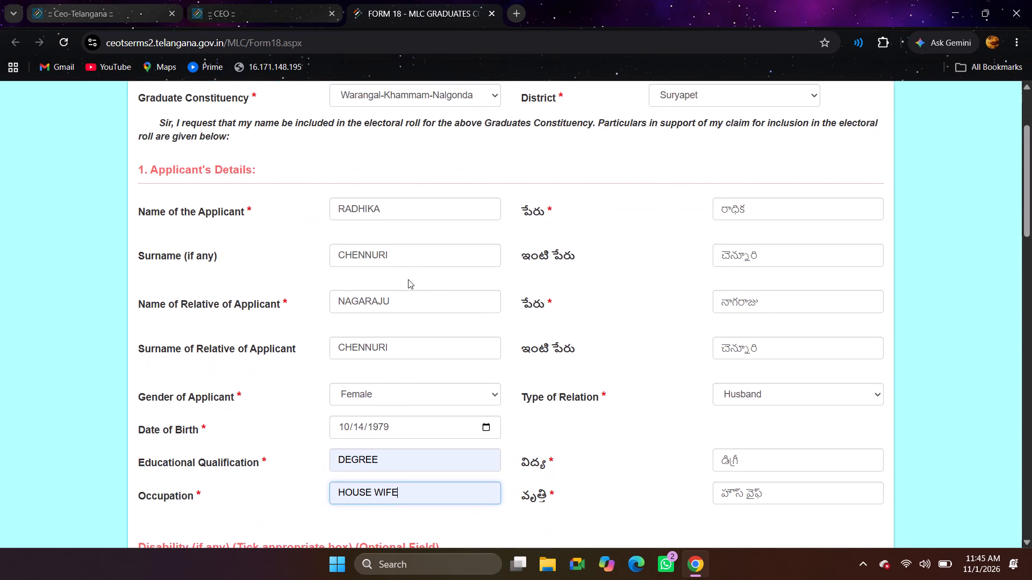
scroll(408, 279, down, 7)
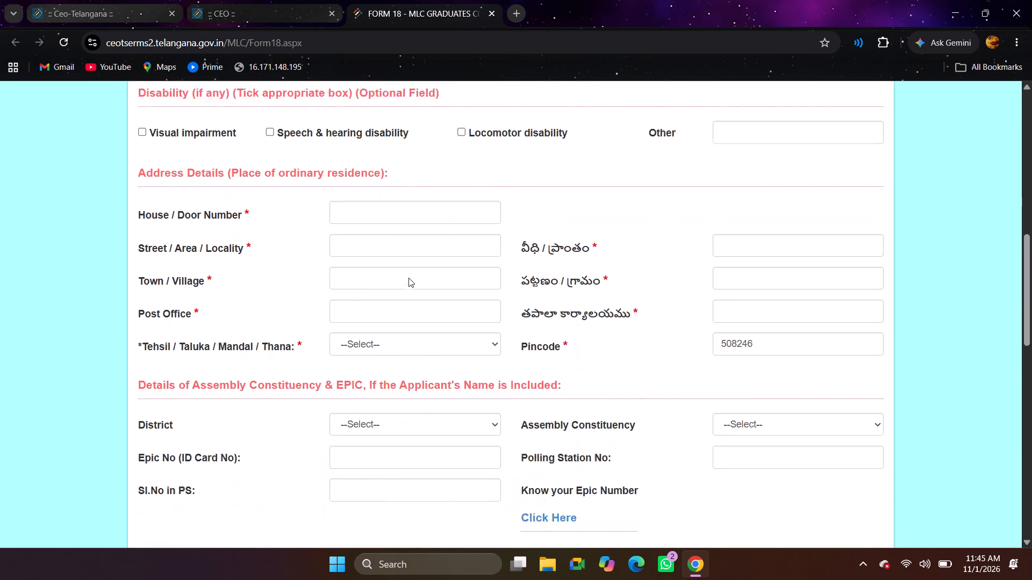
click(371, 201)
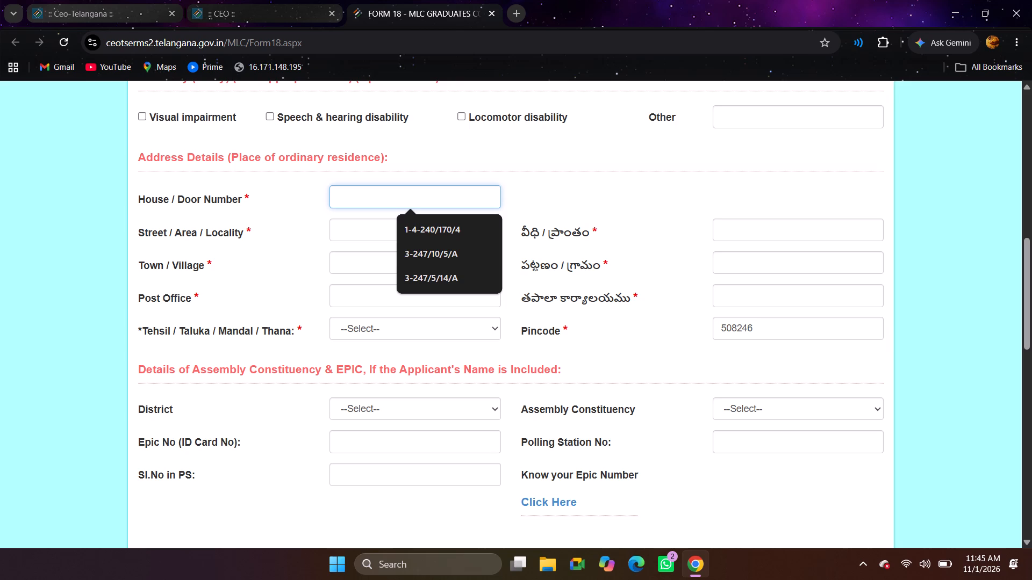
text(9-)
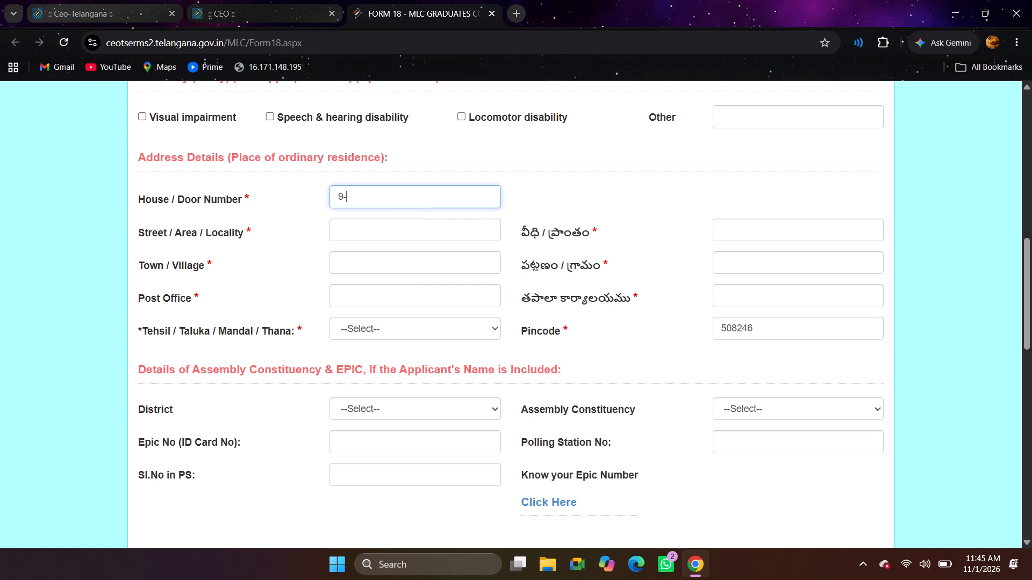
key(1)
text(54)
Enter the street name in English in the Street / Area / Locality field, followed by a comma.
click(375, 236)
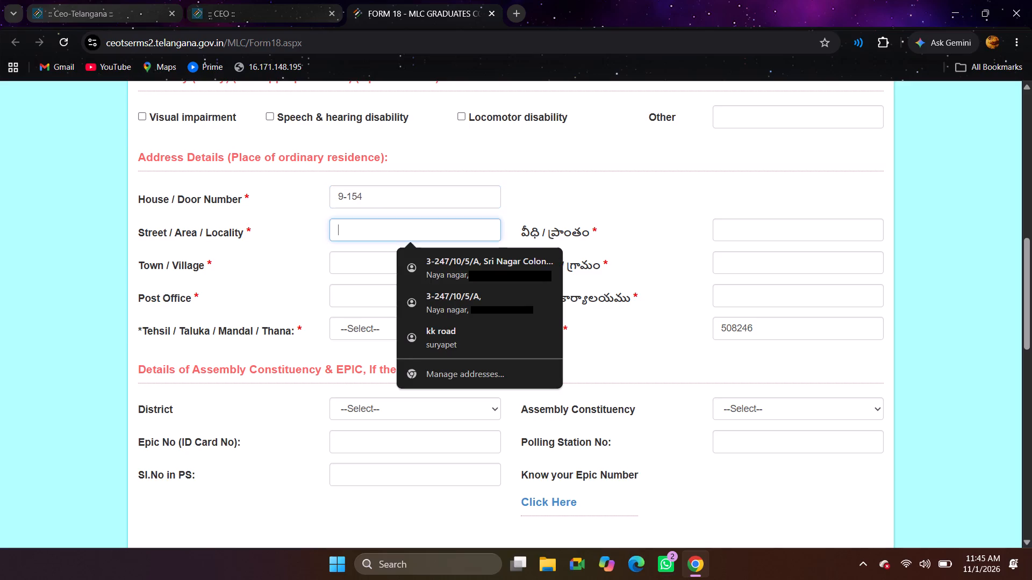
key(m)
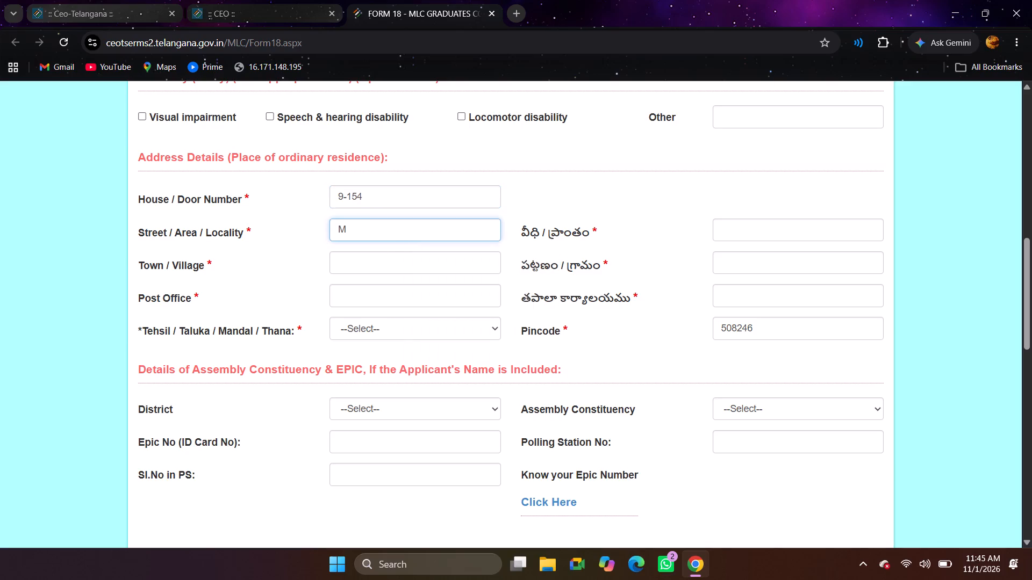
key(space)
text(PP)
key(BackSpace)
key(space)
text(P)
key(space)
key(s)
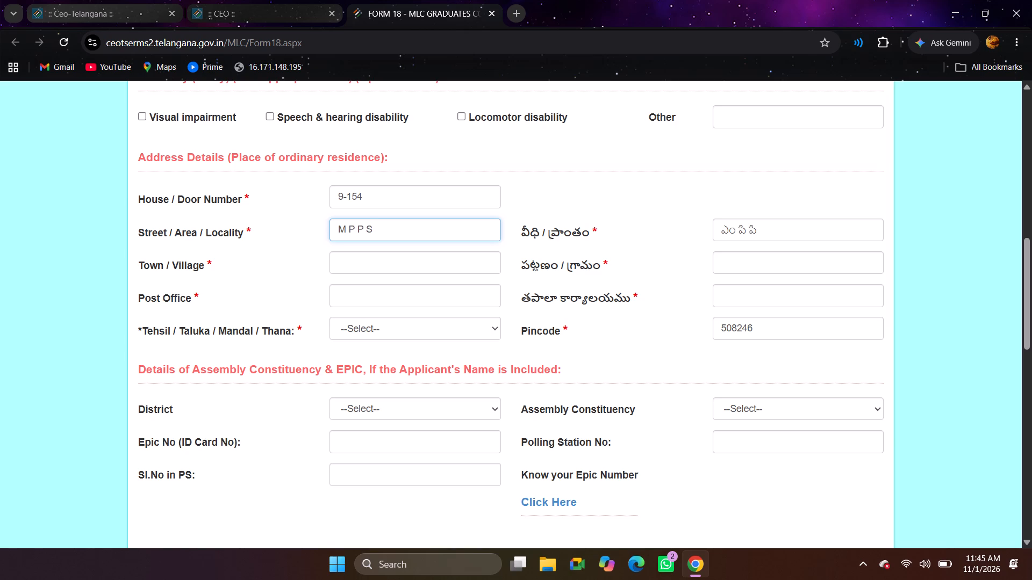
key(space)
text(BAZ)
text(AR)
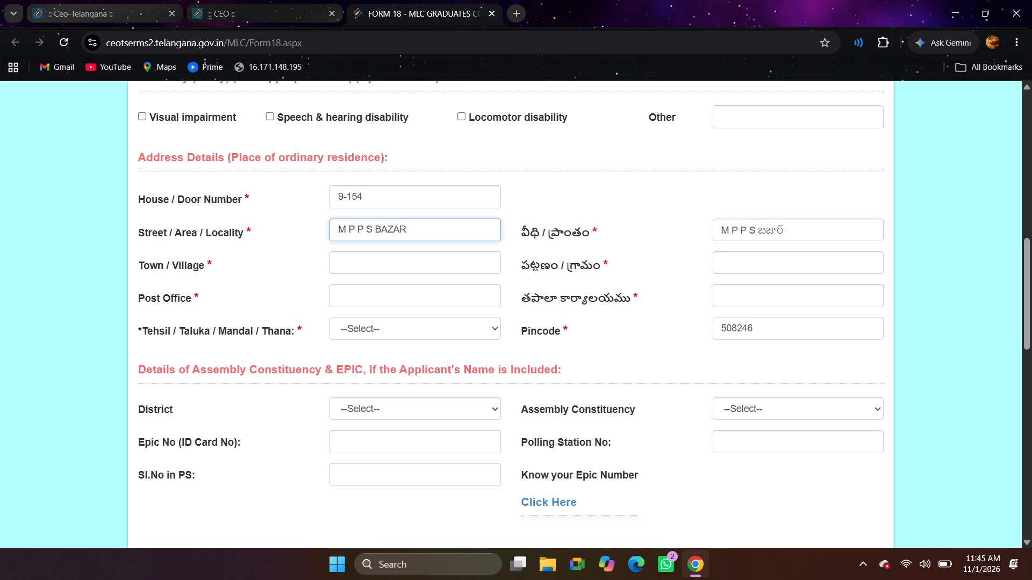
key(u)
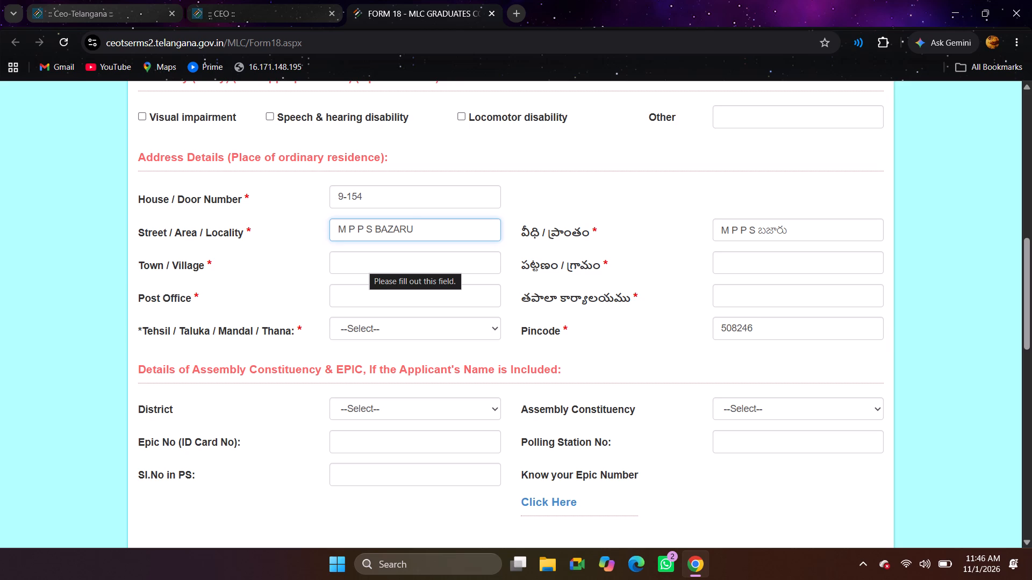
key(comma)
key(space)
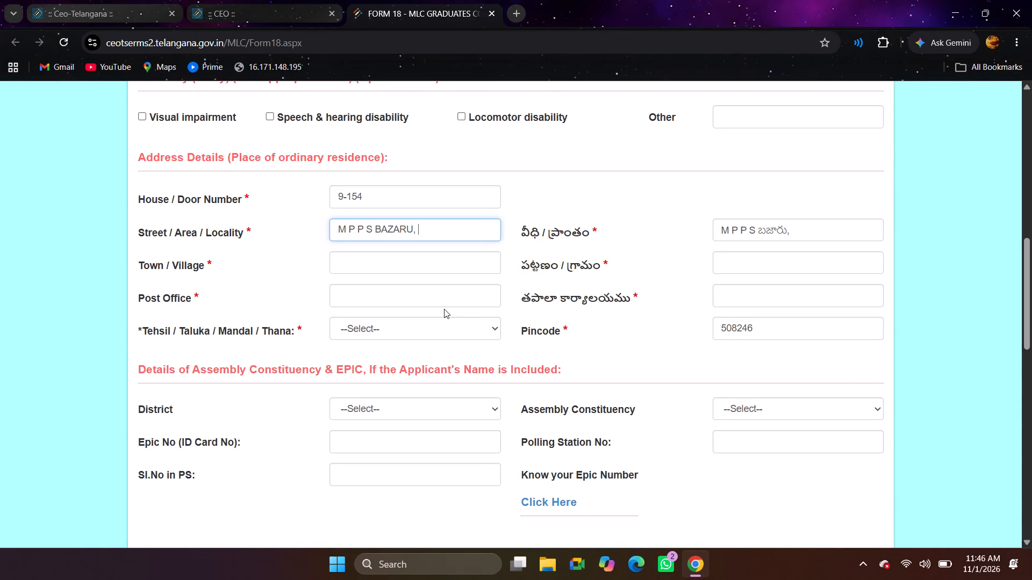
Append the village name after the street name in the English Street / Area / Locality field.
click(422, 228)
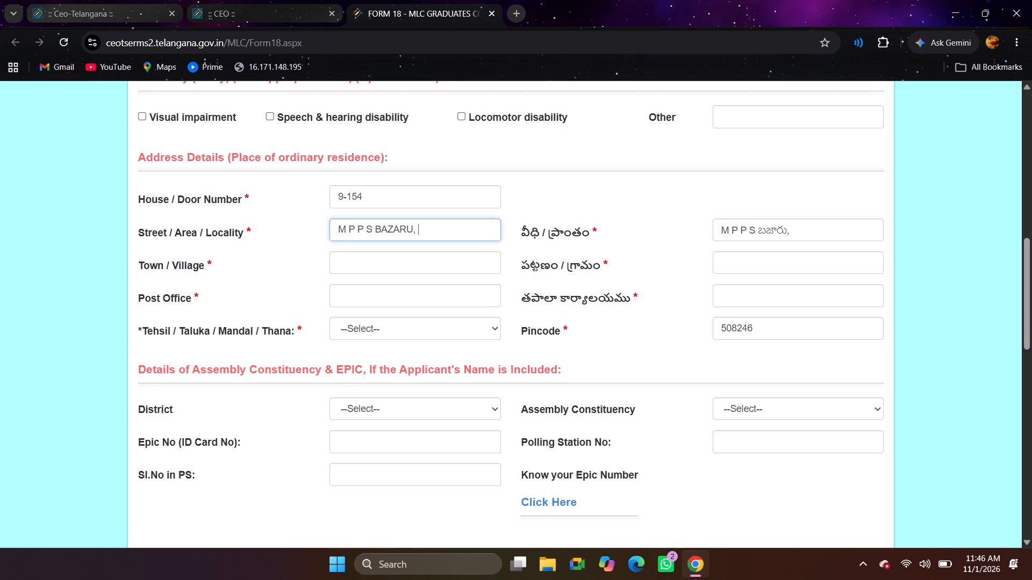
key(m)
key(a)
key(BackSpace)
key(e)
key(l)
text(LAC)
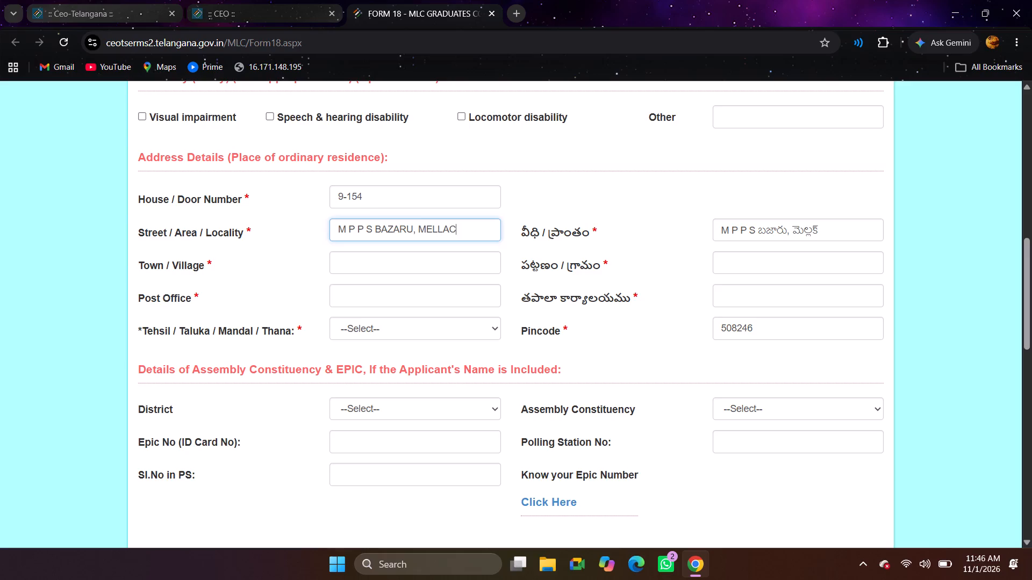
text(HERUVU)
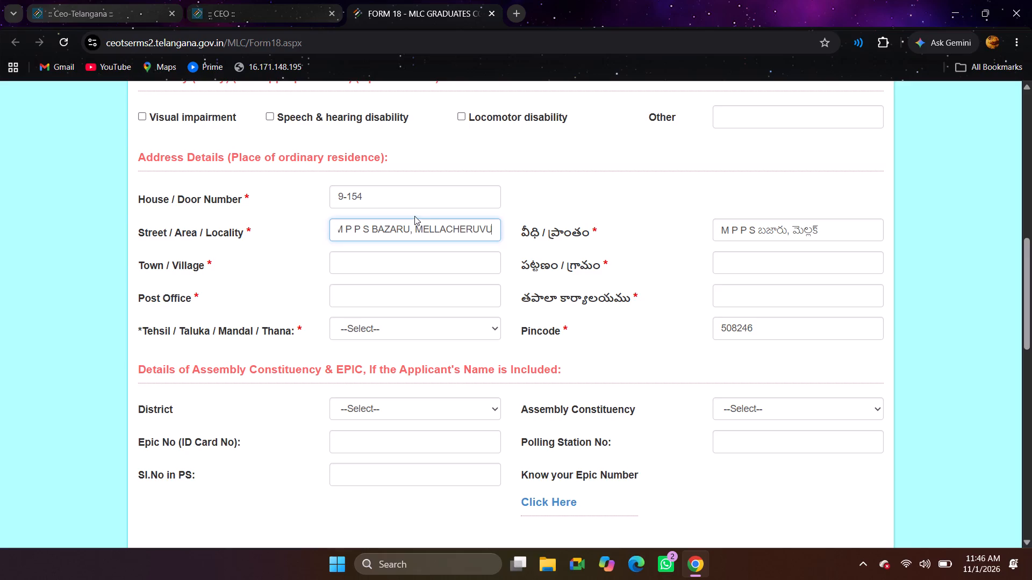
Enter the applicant's town or village name in English in the Address Details section.
click(405, 257)
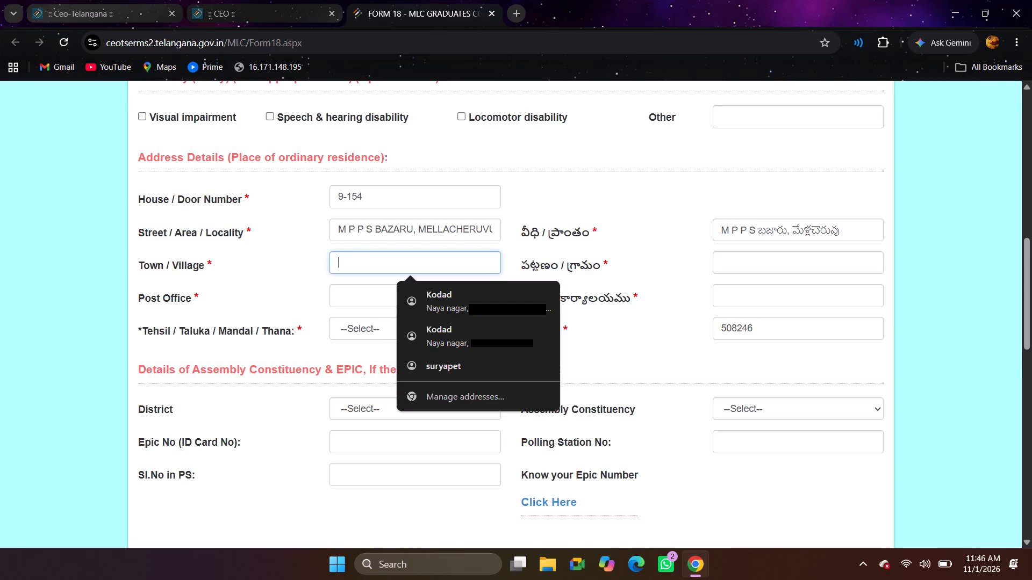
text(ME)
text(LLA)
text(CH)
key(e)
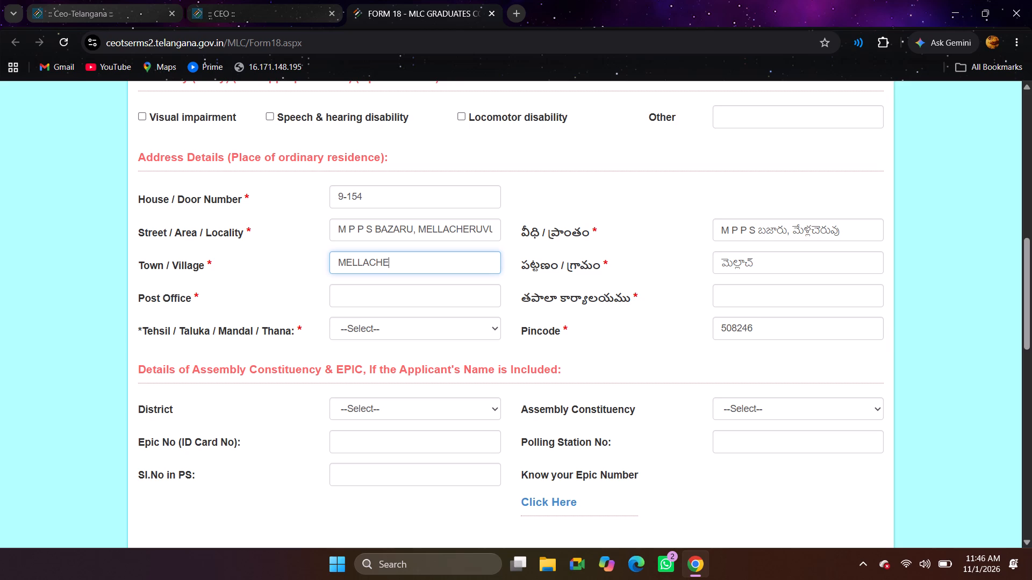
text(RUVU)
Enter the applicant's post office name in English in the Address Details section.
click(415, 295)
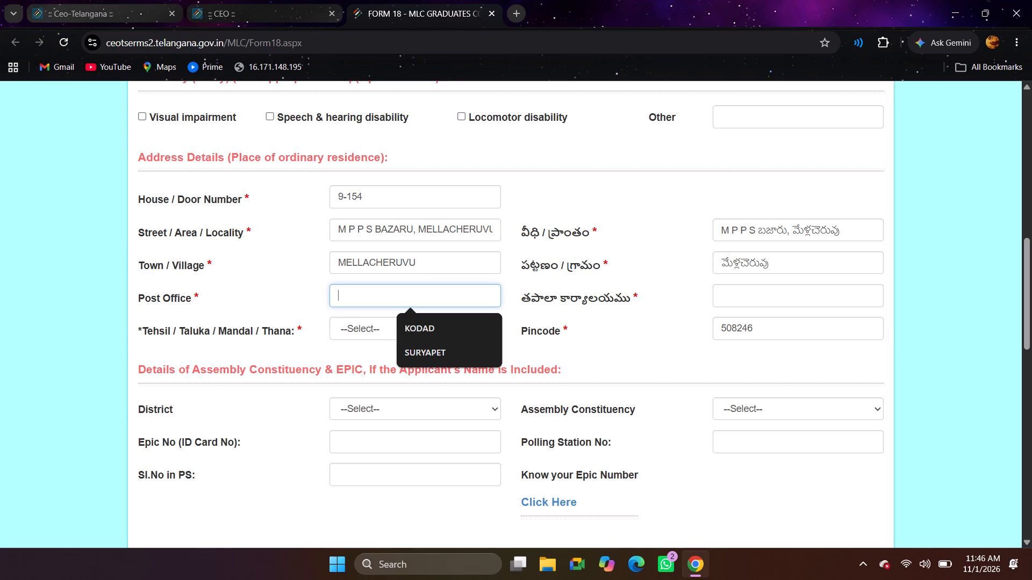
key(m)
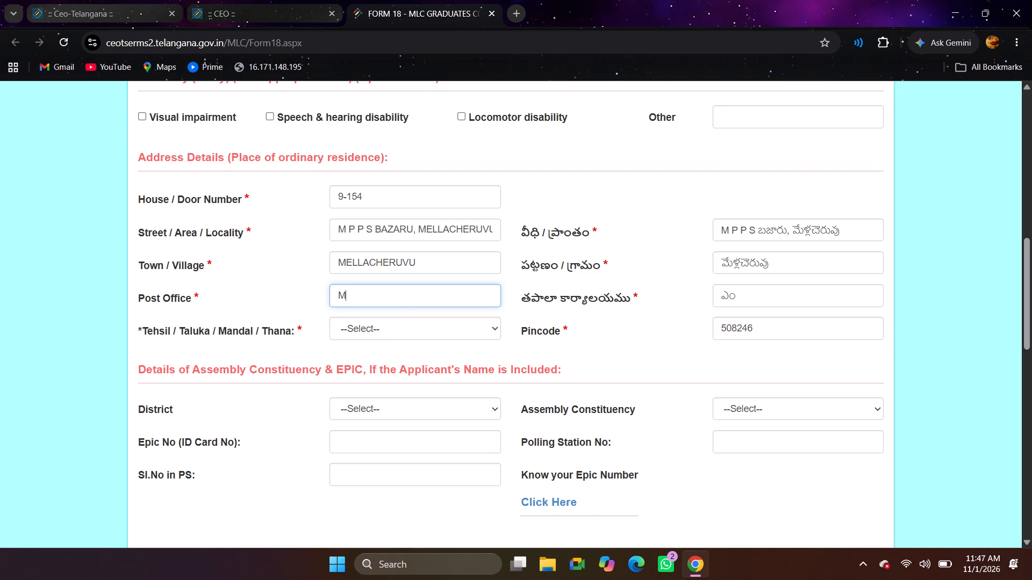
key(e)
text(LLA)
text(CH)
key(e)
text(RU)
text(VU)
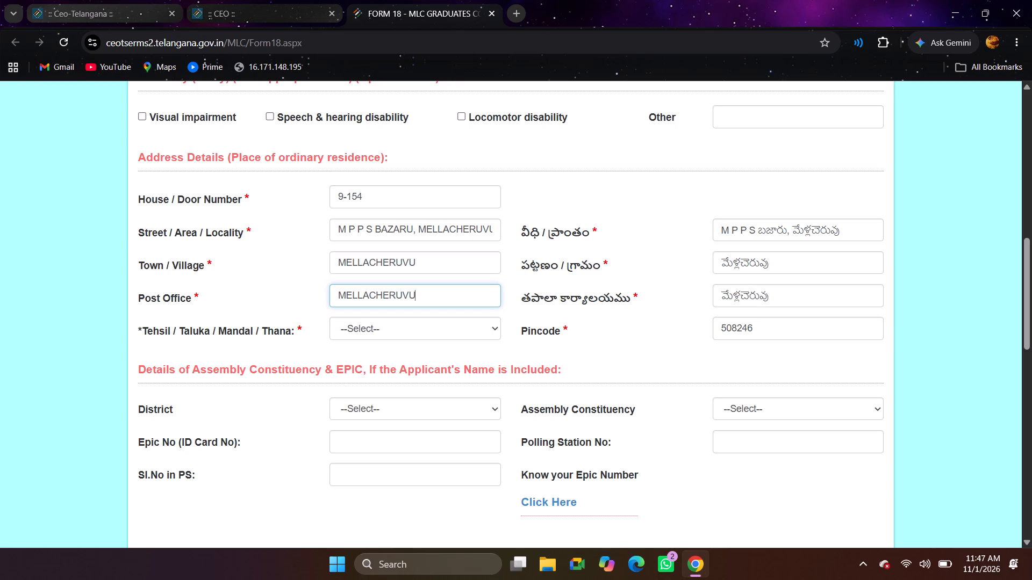
Set the Tehsil / Taluka / Mandal / Thana of the residence address to KODAD.
click(407, 328)
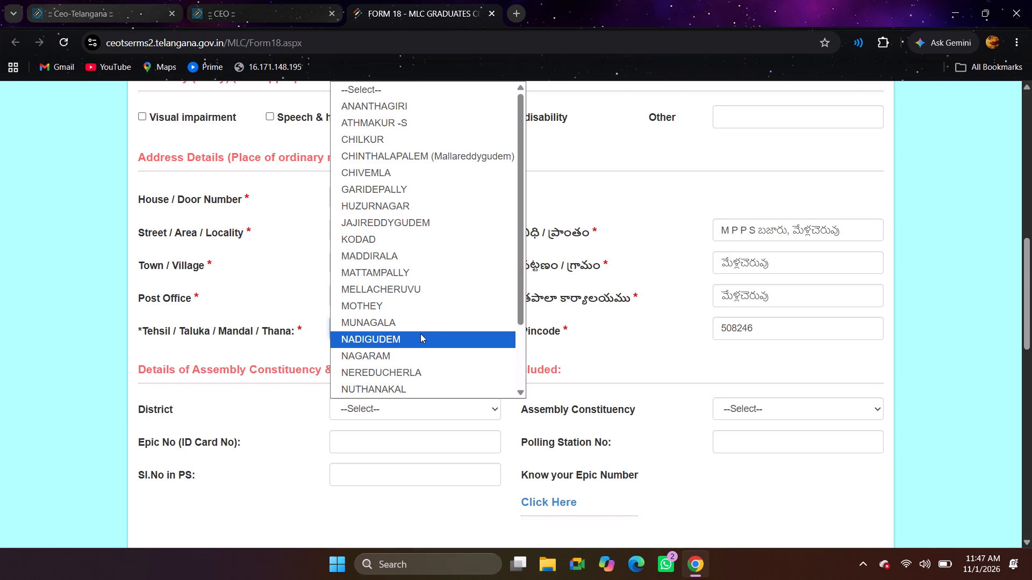
scroll(422, 332, down, 5)
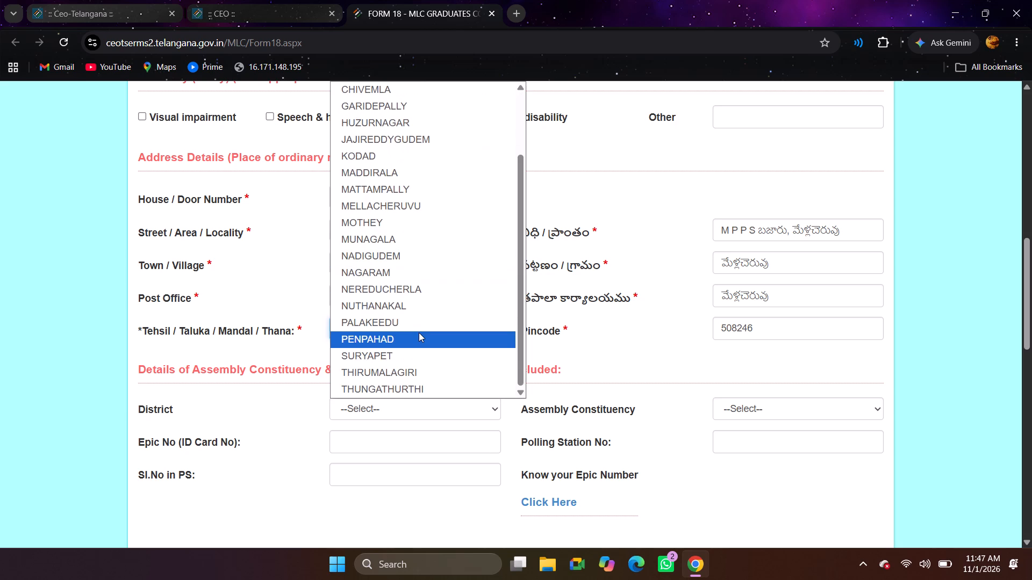
click(358, 153)
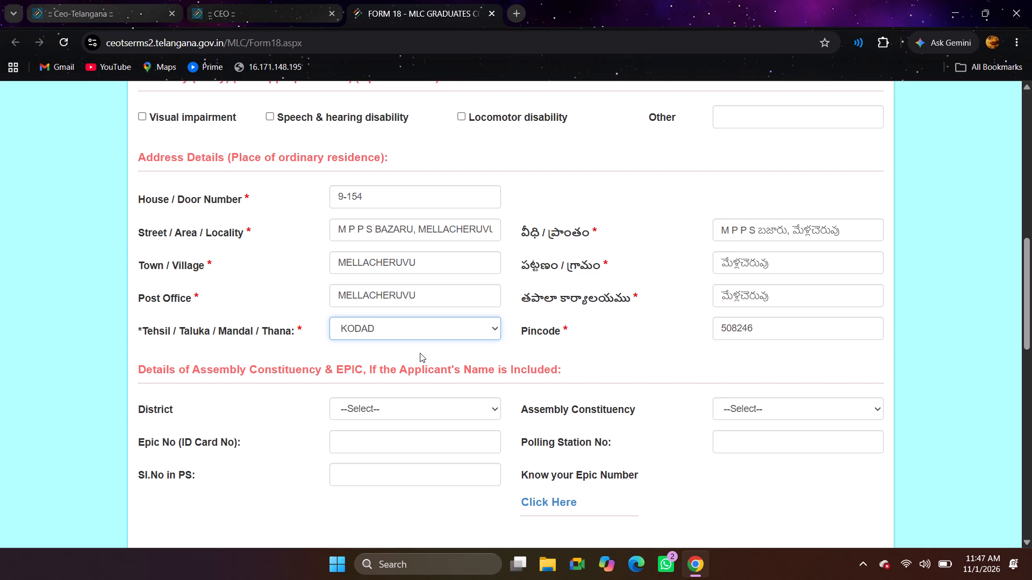
Open the Tehsil / Taluka / Mandal / Thana choices again for the residence address.
click(396, 332)
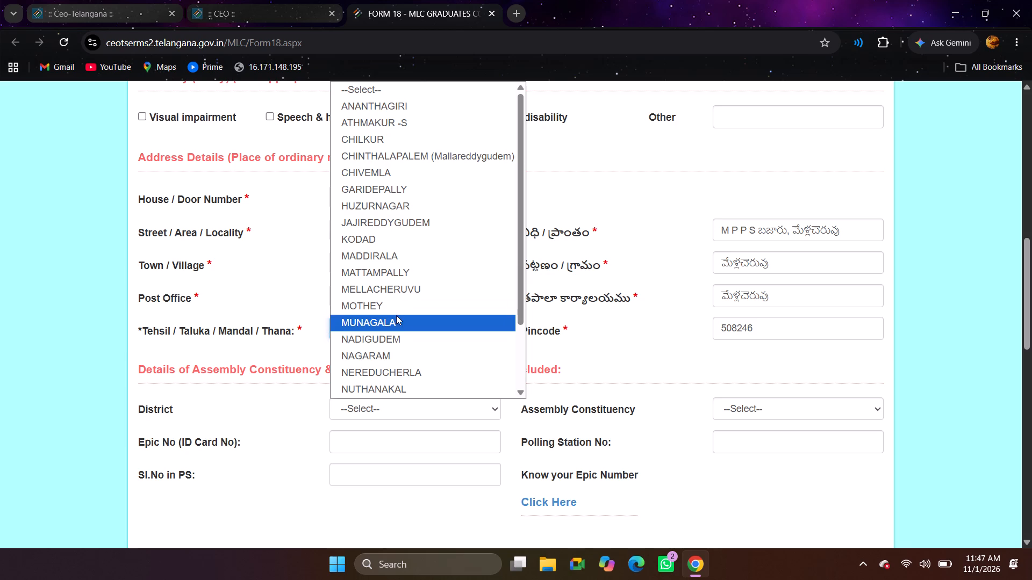
Set the Tehsil / Taluka / Mandal / Thana of the residence address to MELLACHERUVU.
click(357, 287)
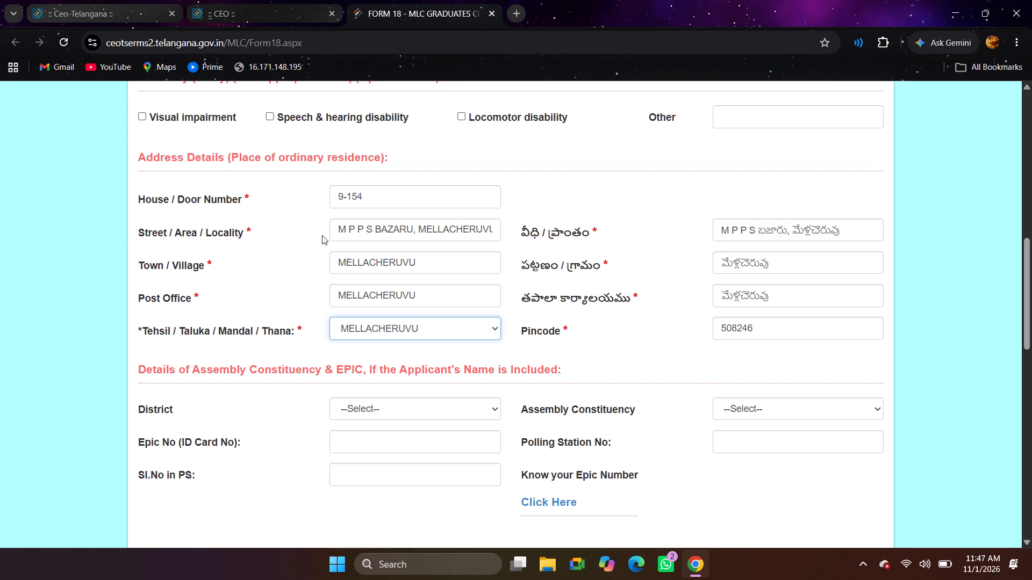
Go to the graduate qualification details below the Aadhaar section and open the English University Name field for entry.
scroll(464, 288, down, 4)
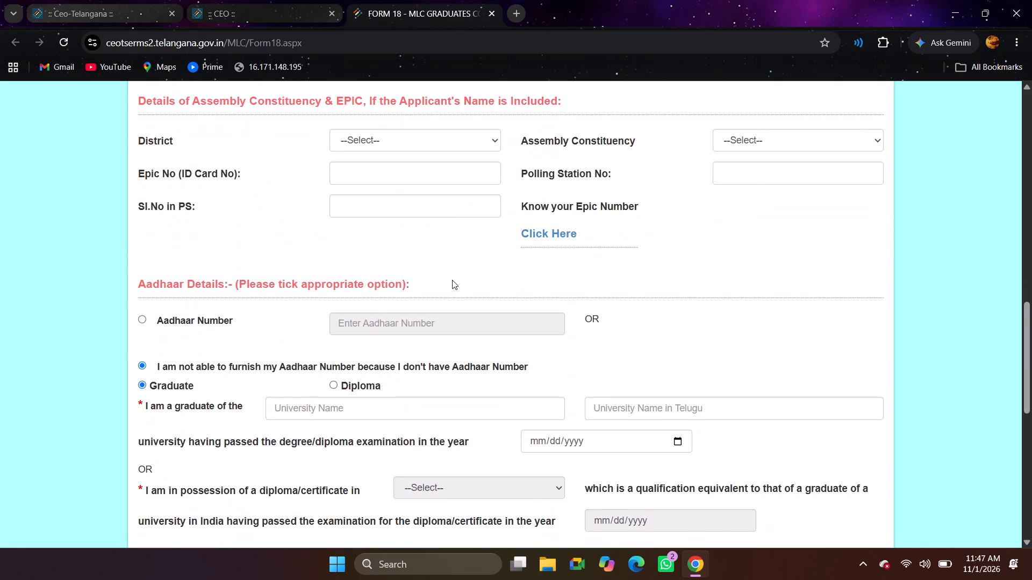
scroll(452, 280, down, 3)
click(334, 208)
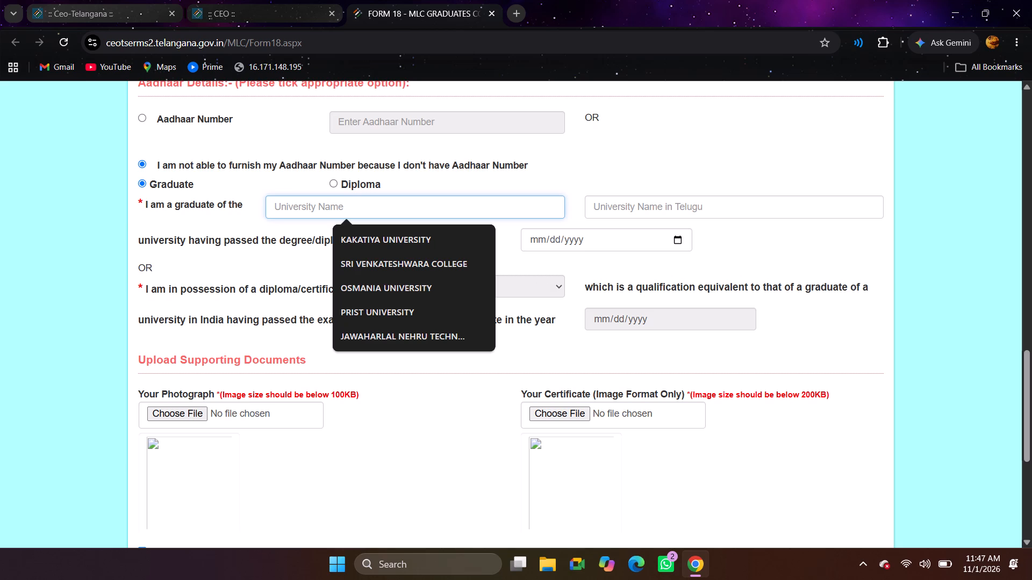
Switch to WhatsApp.
double_click(666, 559)
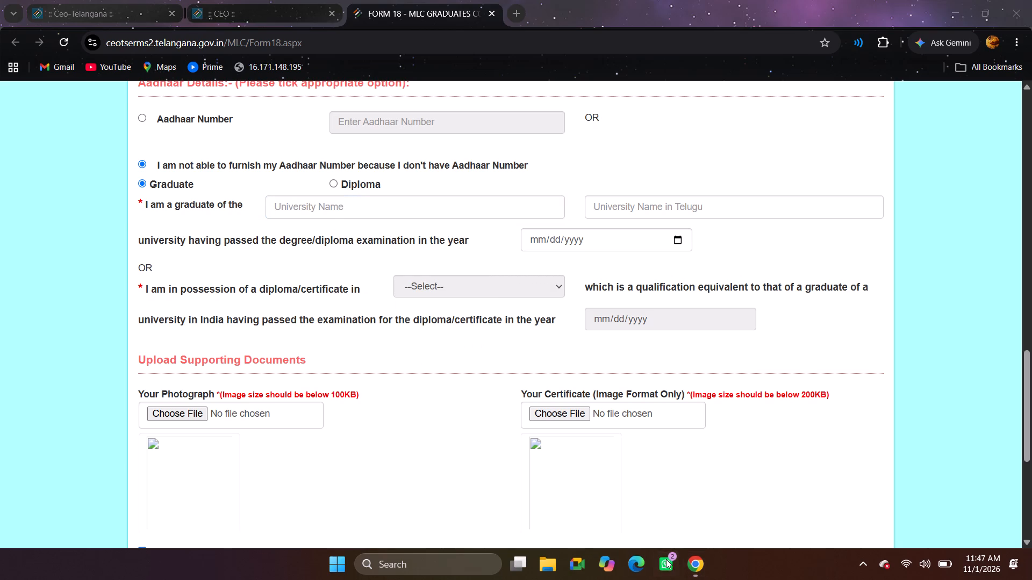
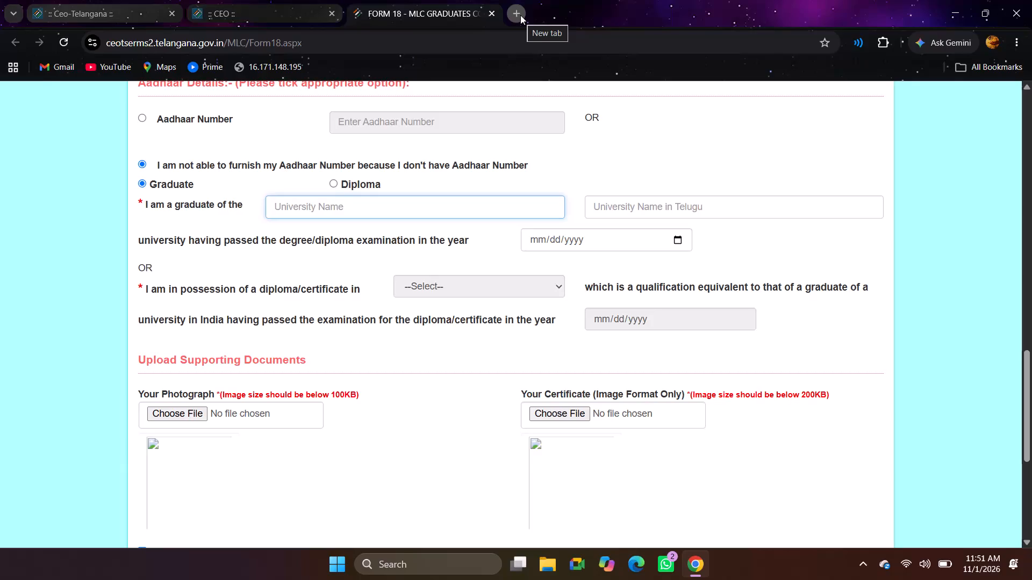
In a new browser tab, search Google for "photo size reducer to 100kb" and open Pi7's Compress Image to 100kb tool.
click(520, 15)
click(380, 281)
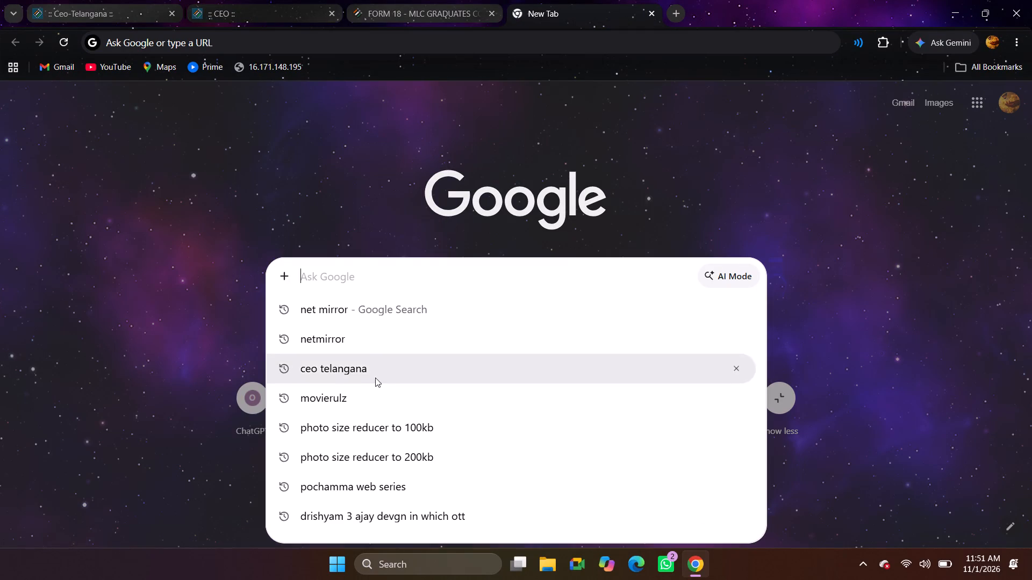
click(379, 427)
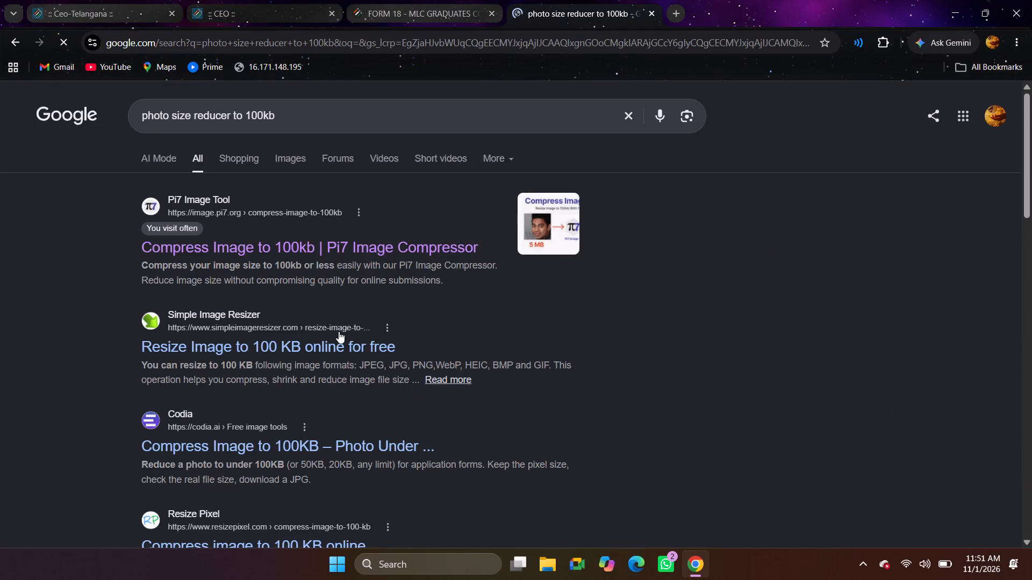
click(256, 245)
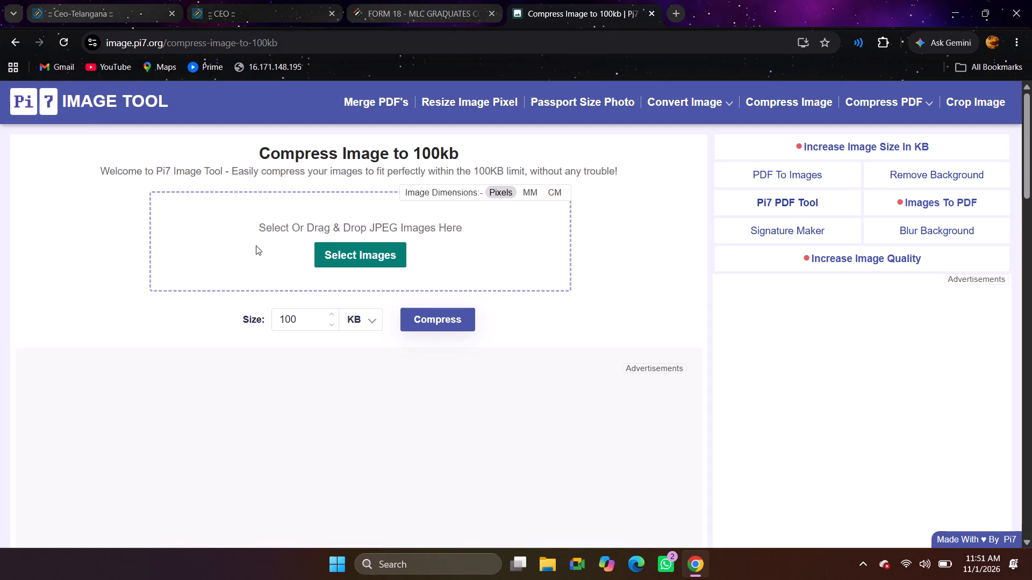
Load the applicant's portrait, WhatsApp Image 2026-11-01 at 11.51.16 AM, from Pictures > Saved Pictures into the image compressor.
click(388, 253)
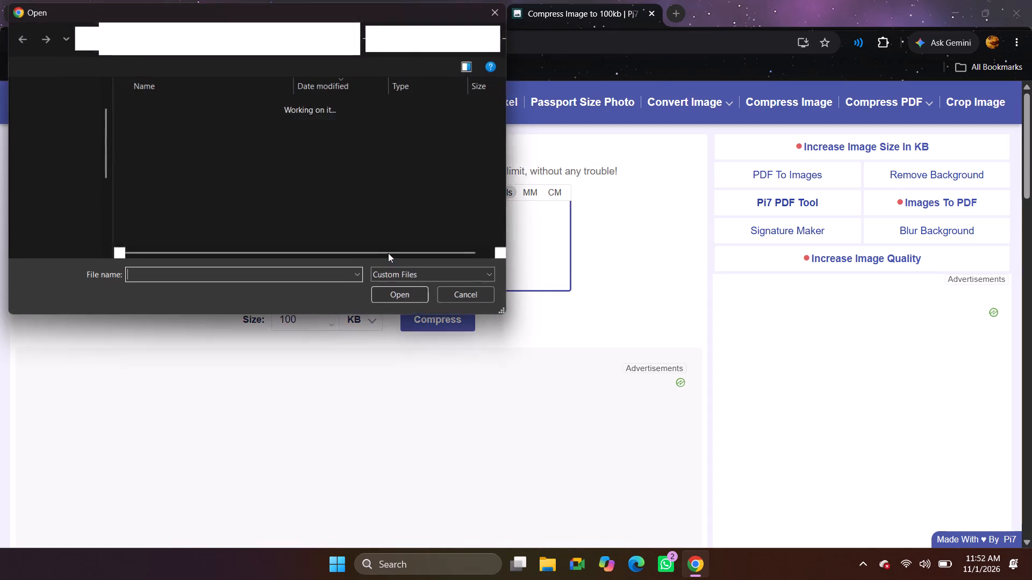
click(64, 168)
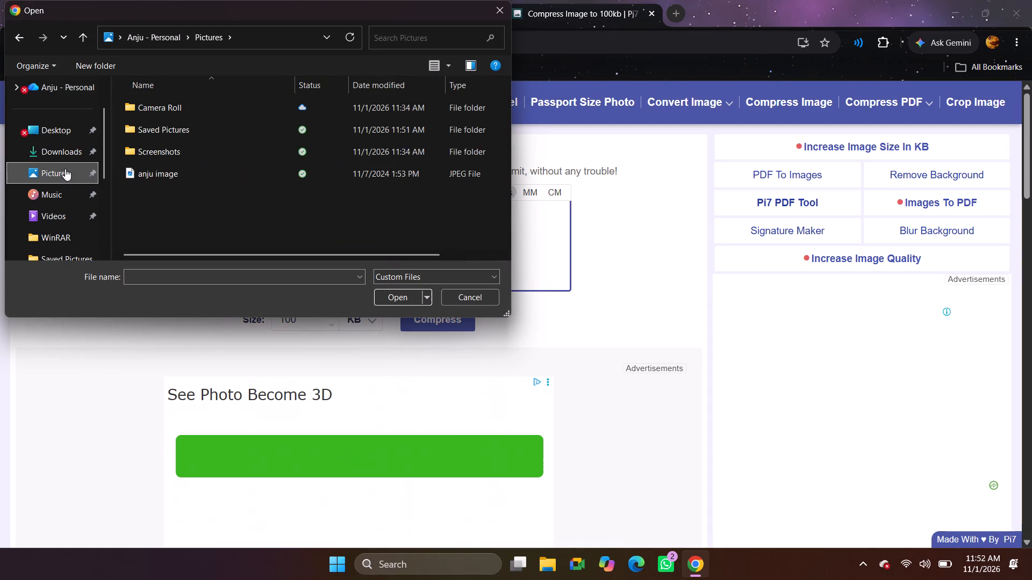
click(151, 135)
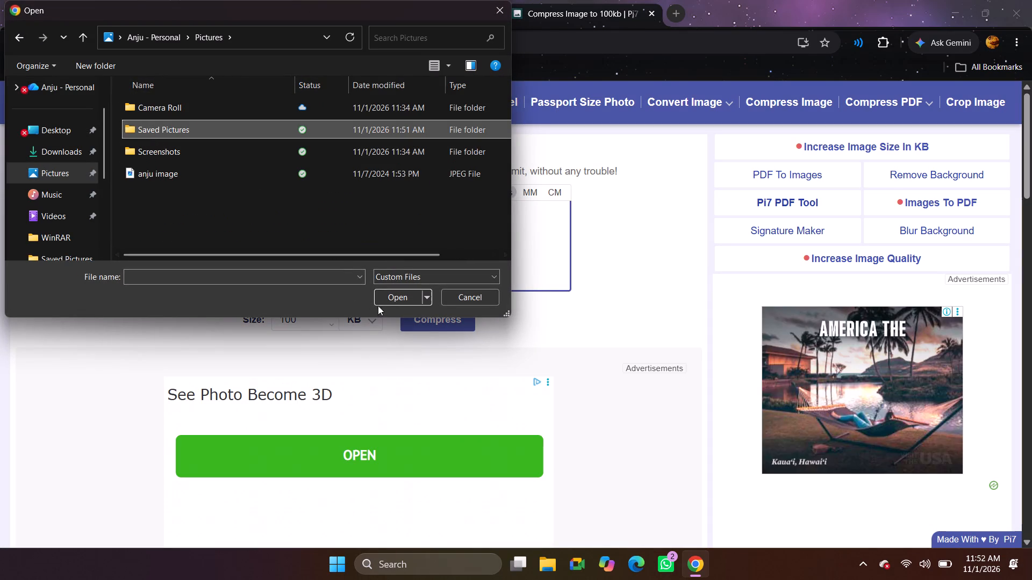
click(393, 301)
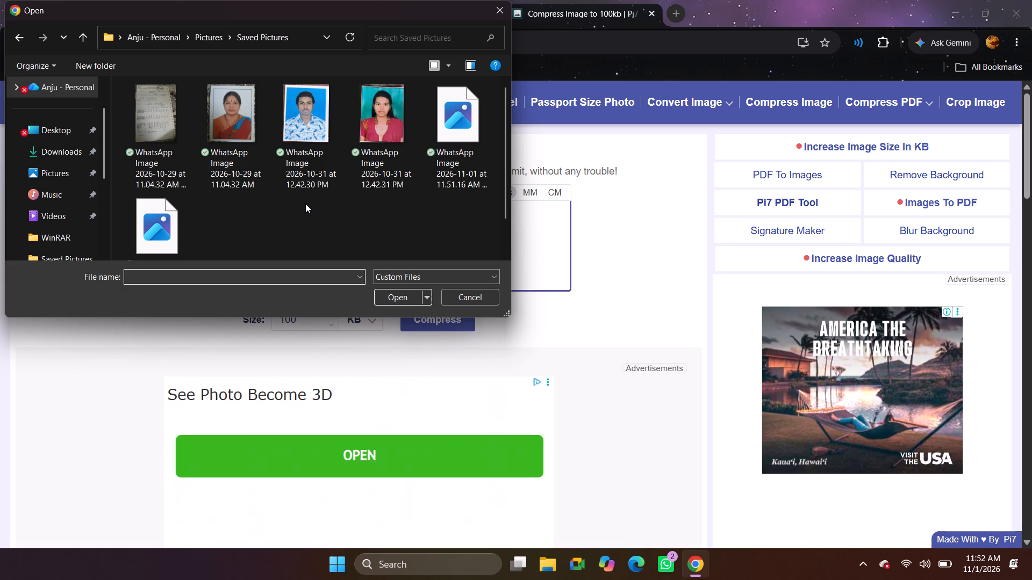
click(159, 238)
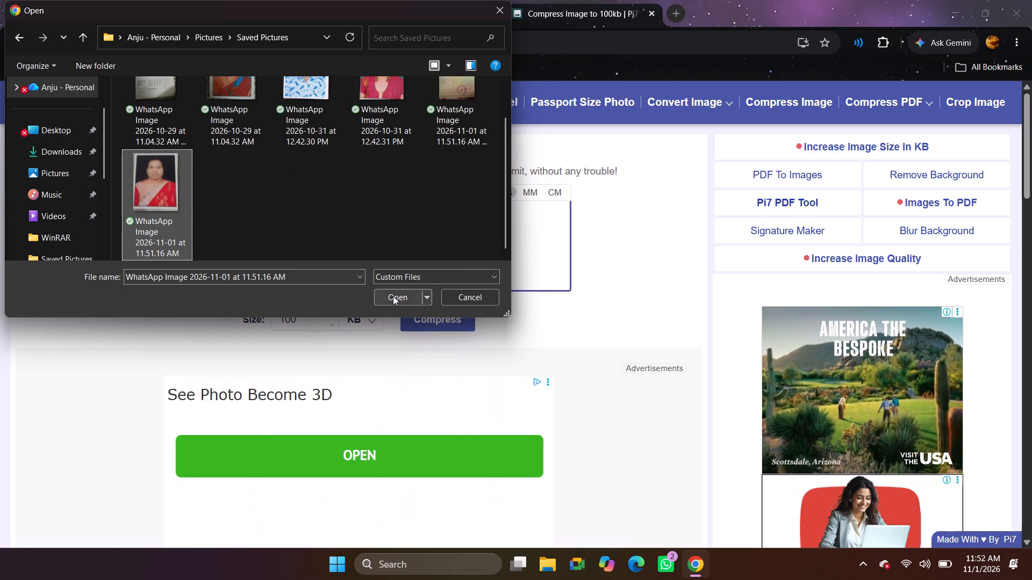
click(392, 296)
Compress the loaded portrait to the 100 KB size limit and download the compressed image.
click(441, 392)
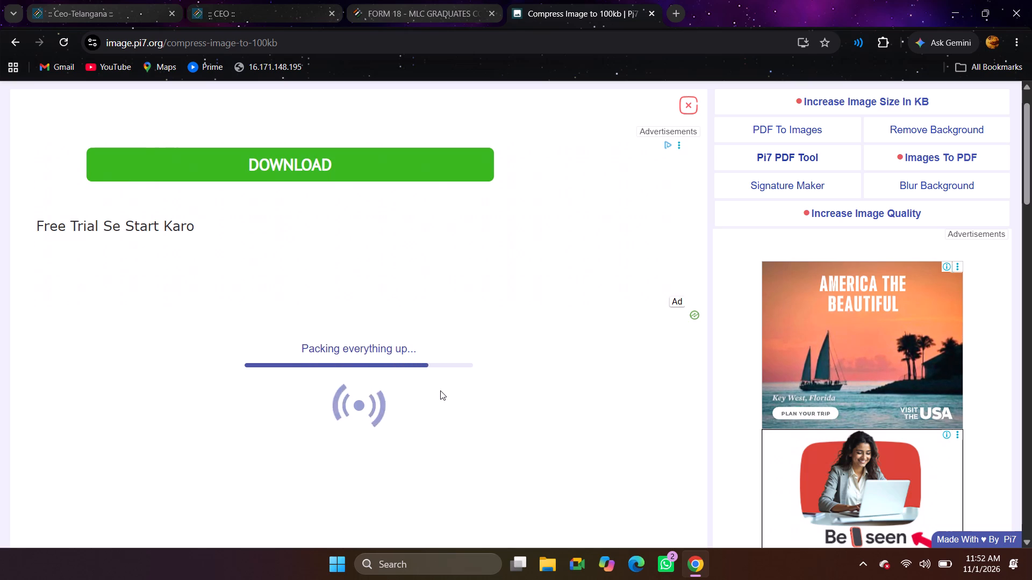
scroll(393, 418, down, 1)
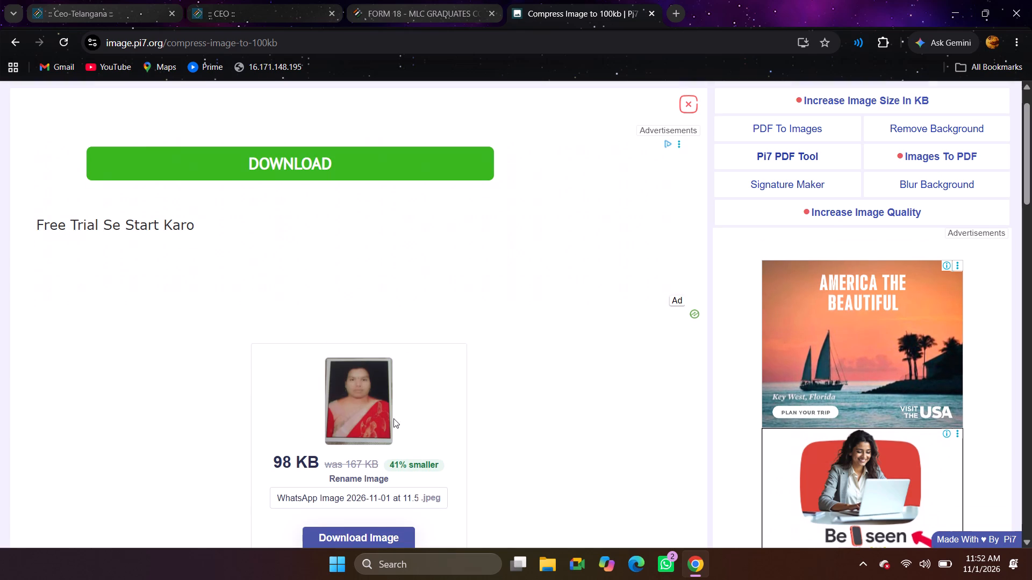
scroll(393, 418, down, 1)
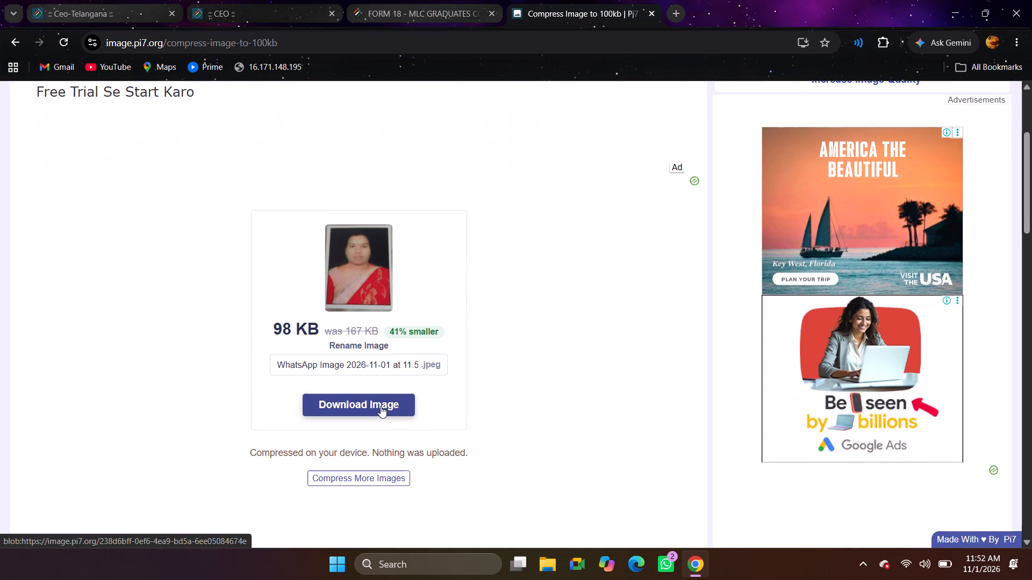
Download the applicant's compressed photograph and close the Compress Image to 100kb page.
click(381, 406)
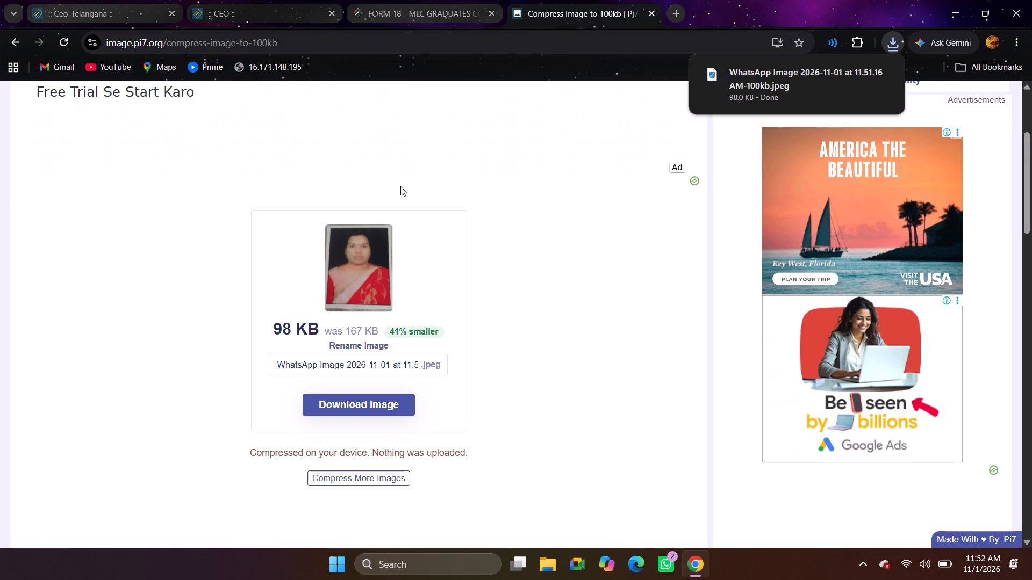
click(395, 15)
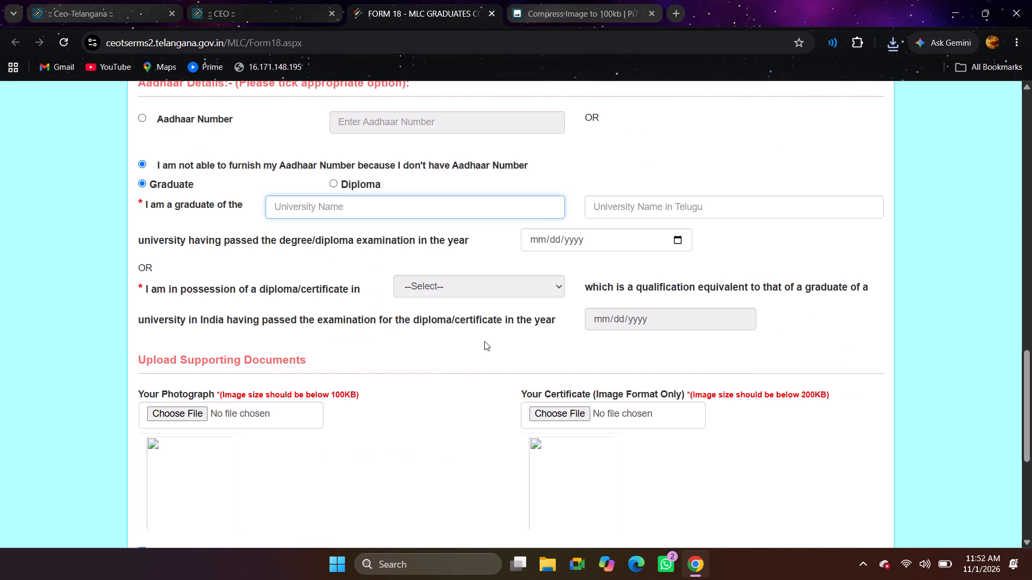
click(556, 15)
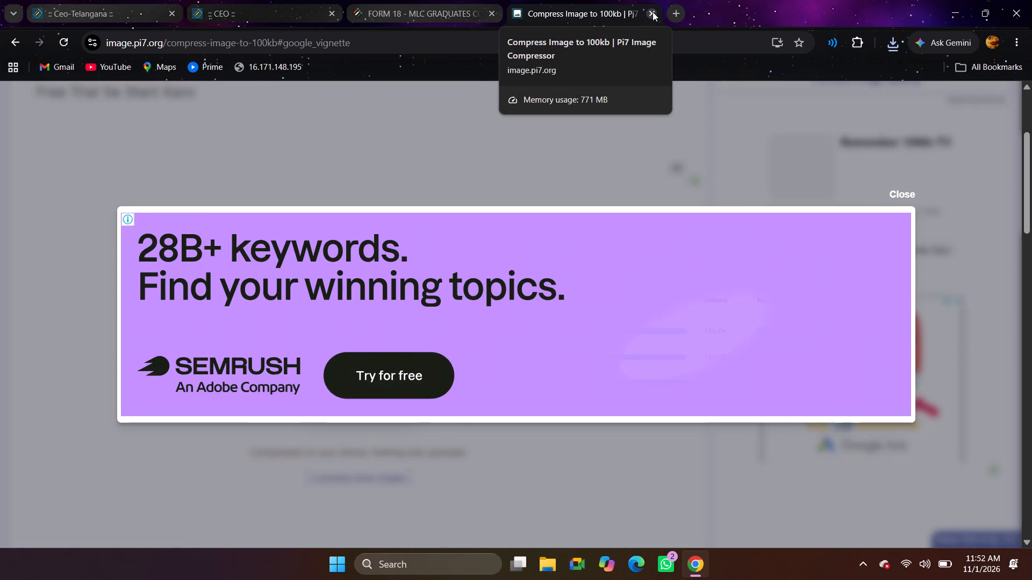
click(65, 41)
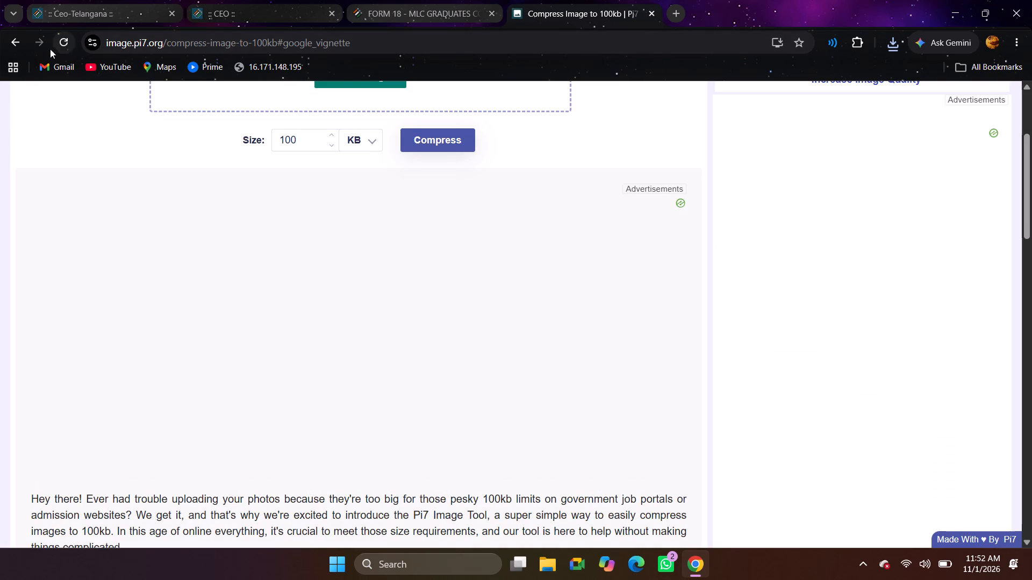
click(17, 40)
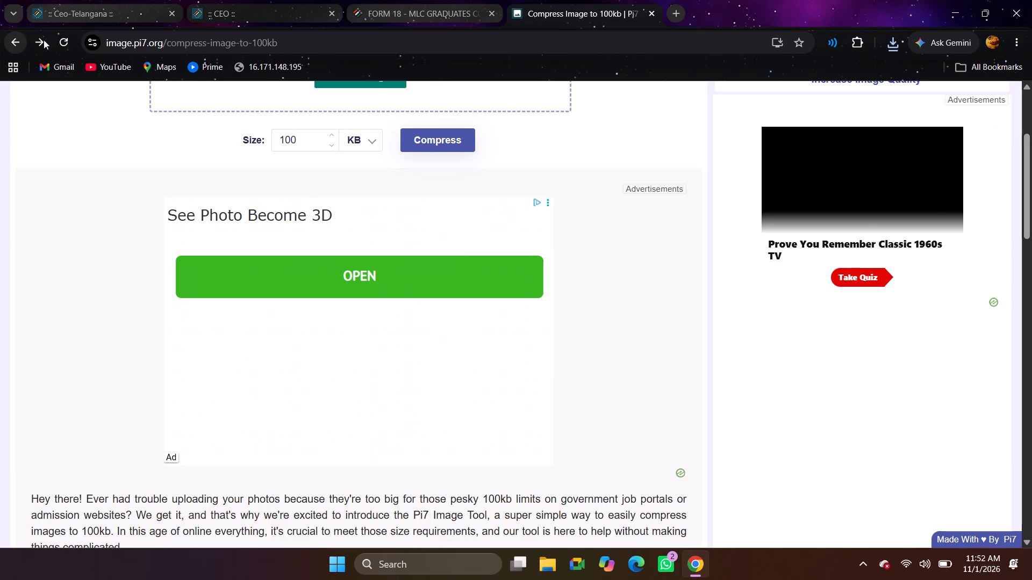
scroll(286, 197, up, 8)
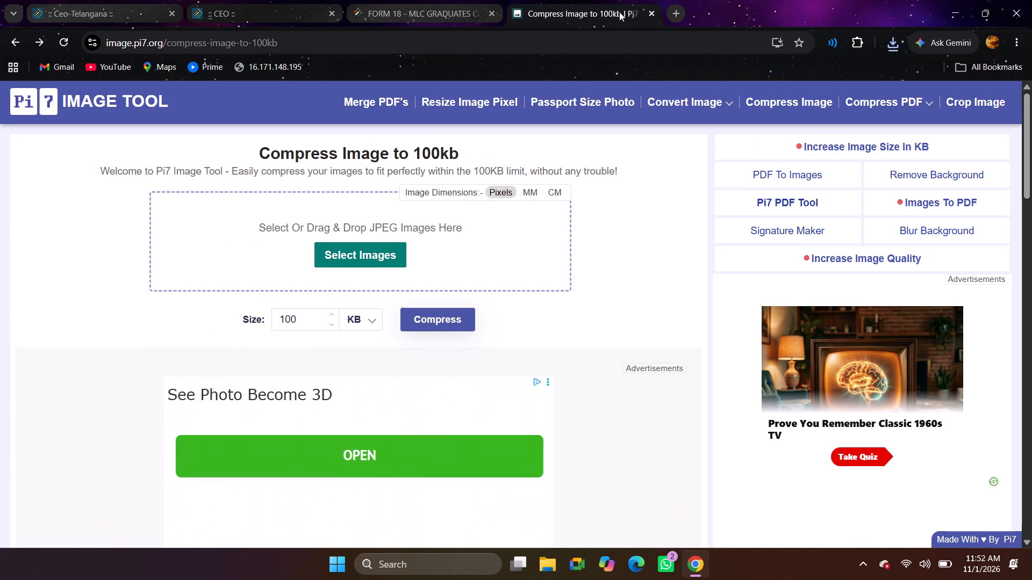
click(653, 12)
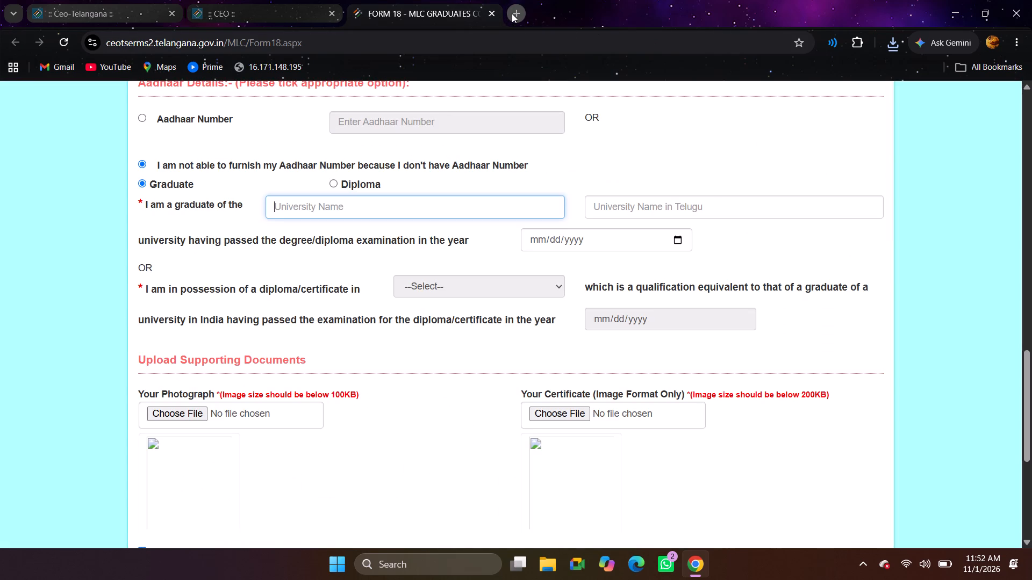
Search the web for "photo size reducer to 200kb" and open Pi7's Compress Image To 200kb page.
click(512, 13)
click(385, 282)
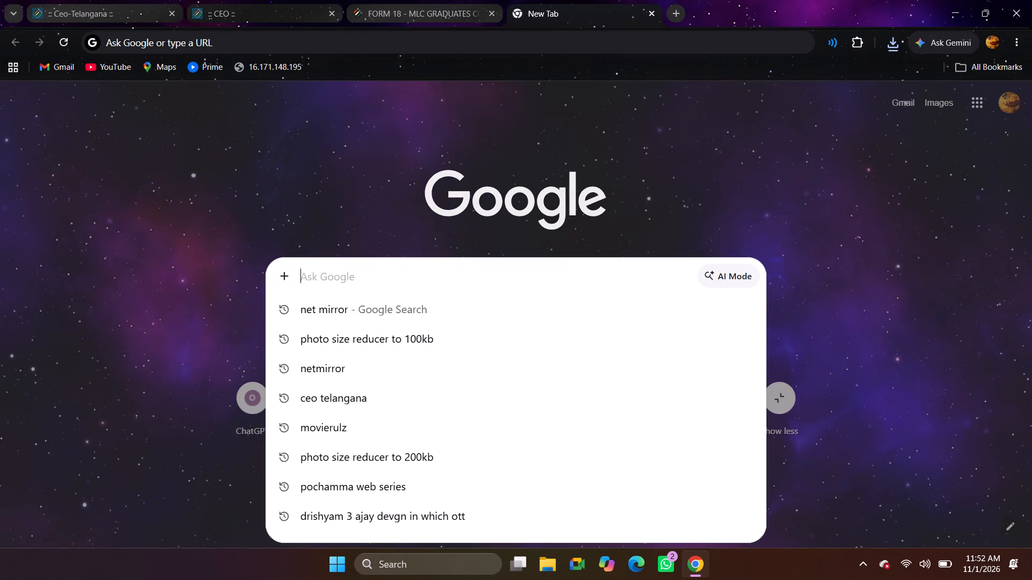
click(465, 455)
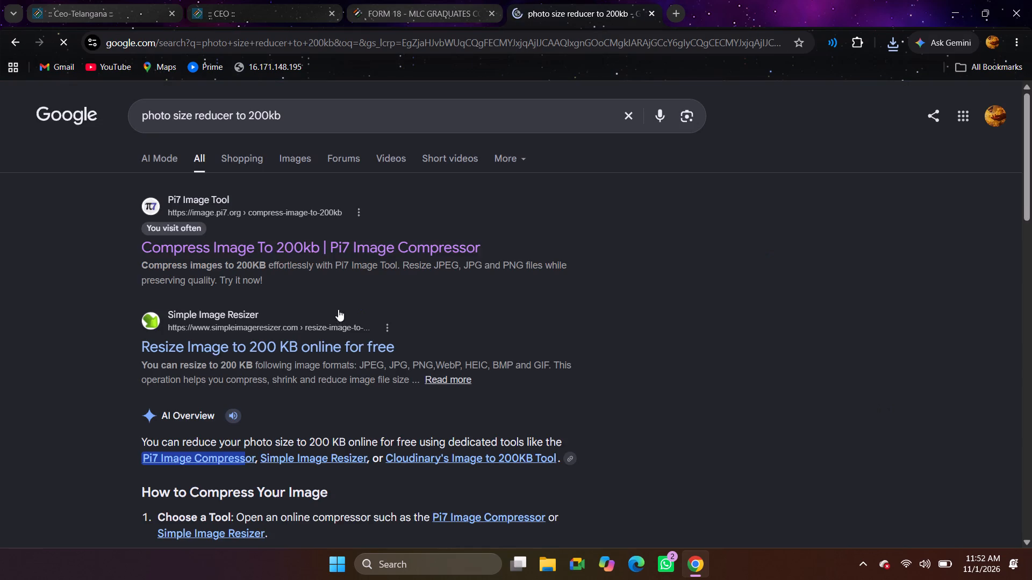
click(254, 245)
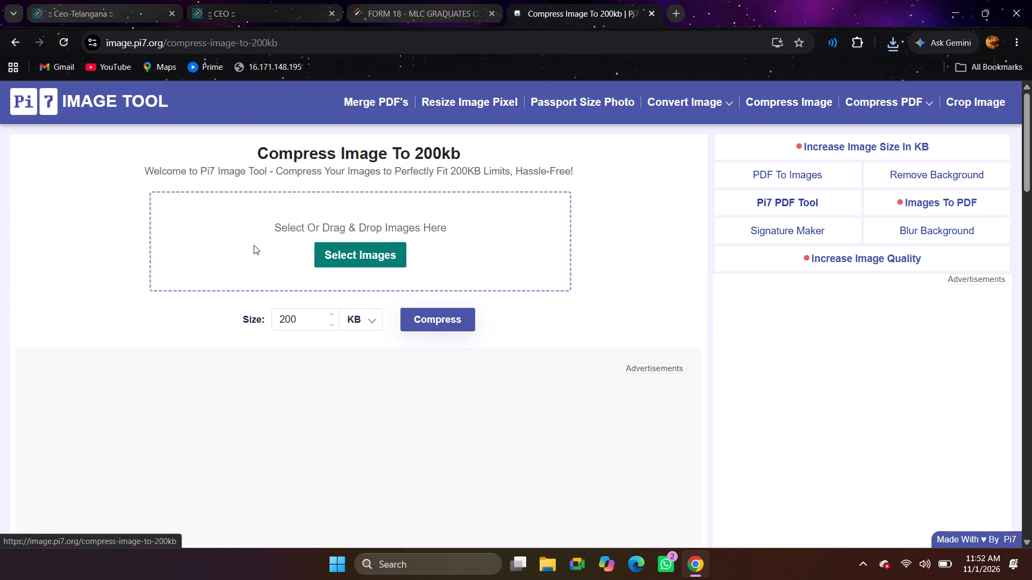
Compress the certificate image "WhatsApp Image 2026-11-01 at 11.51.16 AM (1)" from Saved Pictures to 200 KB and download it.
click(345, 258)
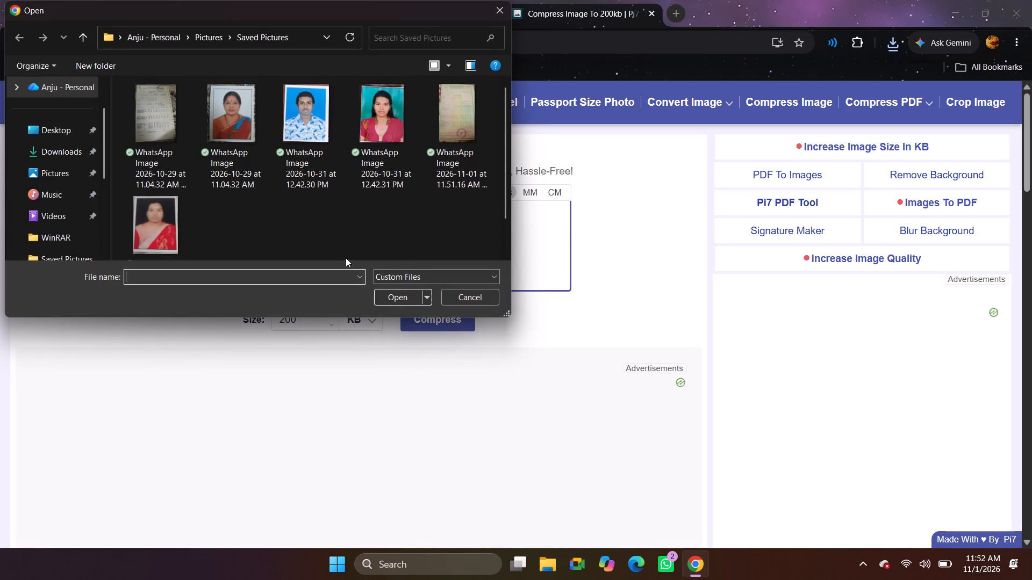
click(459, 151)
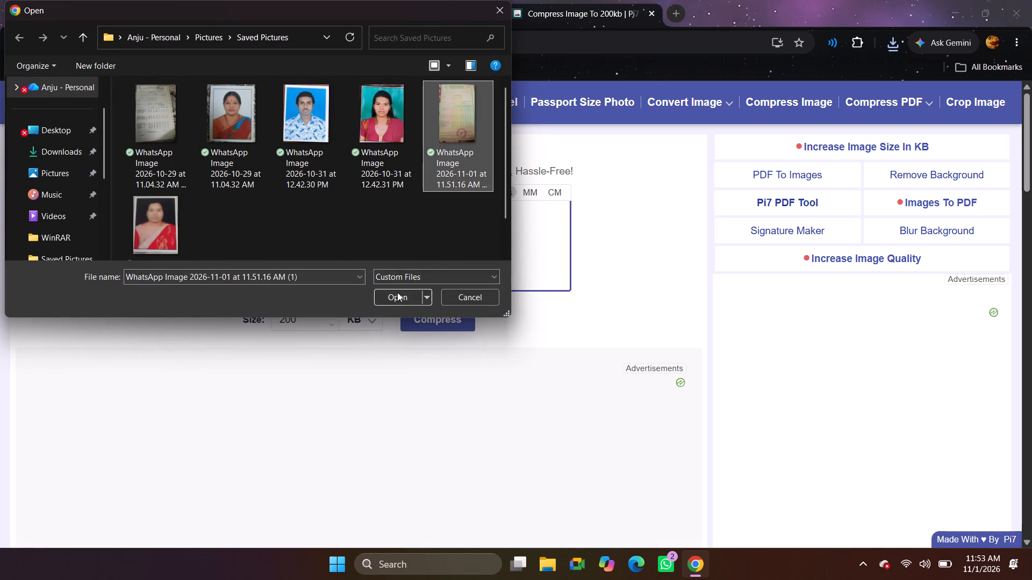
click(396, 292)
click(440, 386)
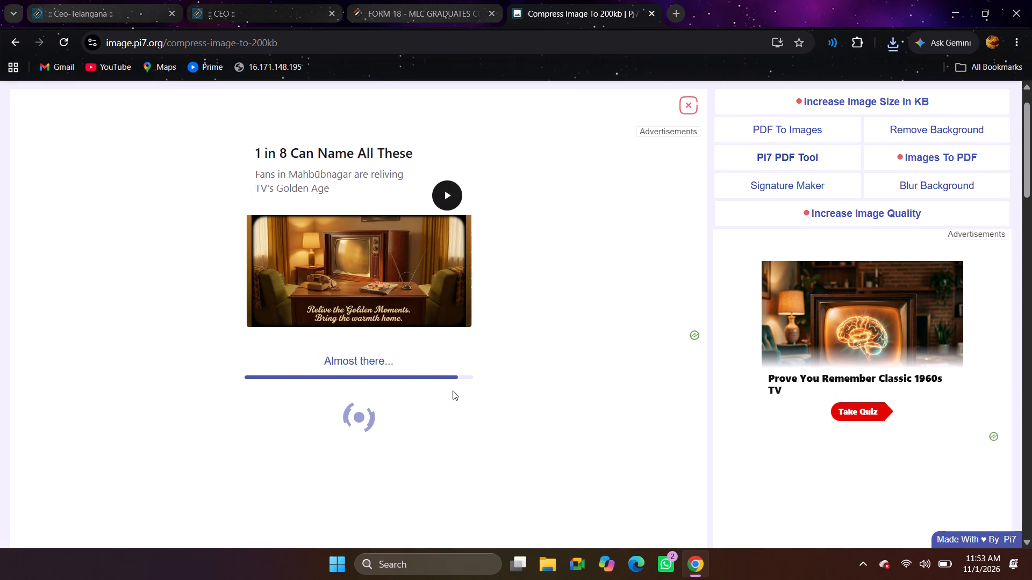
scroll(453, 390, down, 2)
click(370, 416)
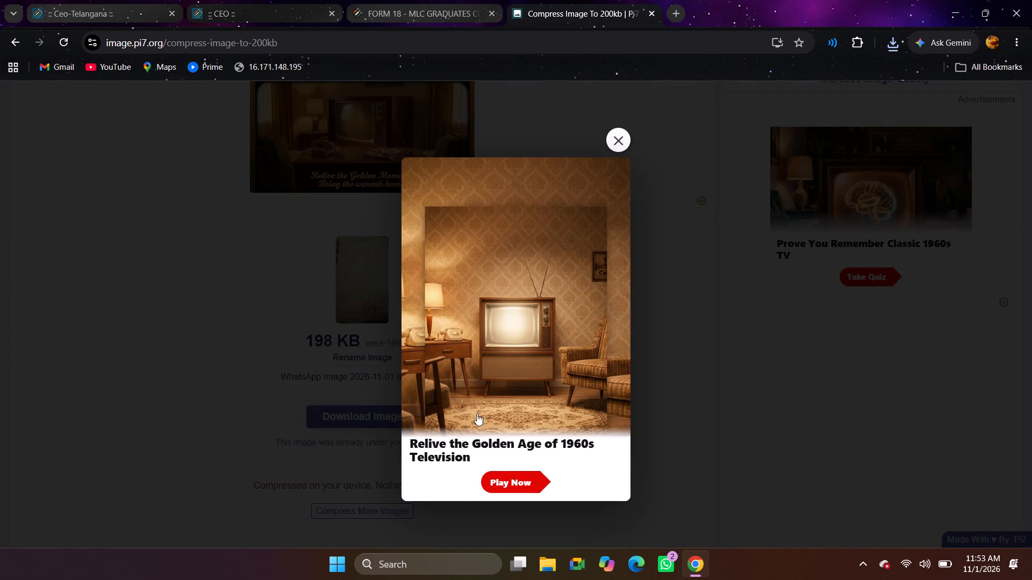
Dismiss the advertisement, close the Compress Image To 200kb page, and return to the Form 18 application.
click(619, 143)
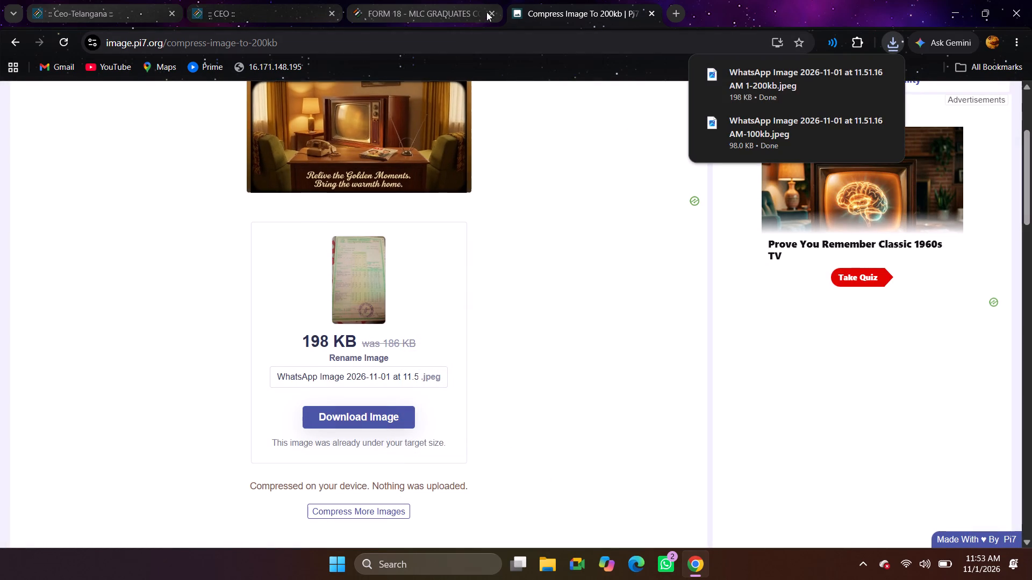
click(649, 14)
click(396, 10)
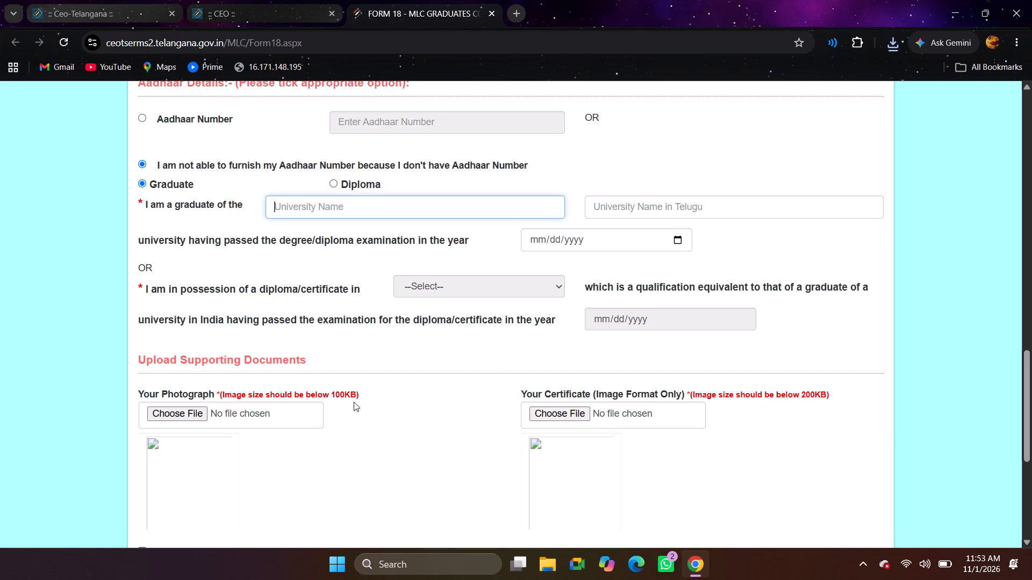
Attach "WhatsApp Image 2026-11-01 at 11.51.16 AM-100kb" from Downloads as the applicant's photograph.
click(183, 412)
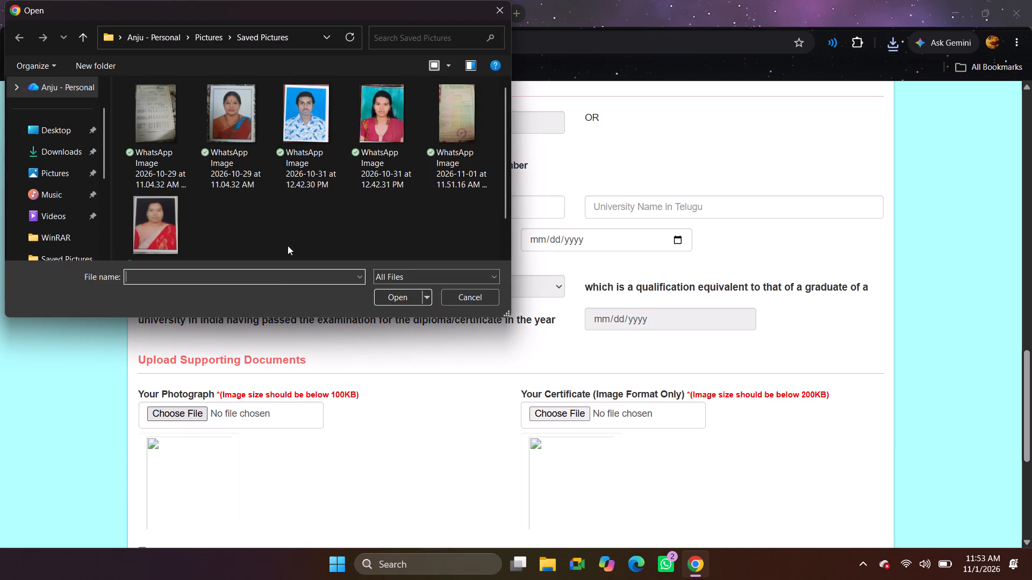
click(62, 154)
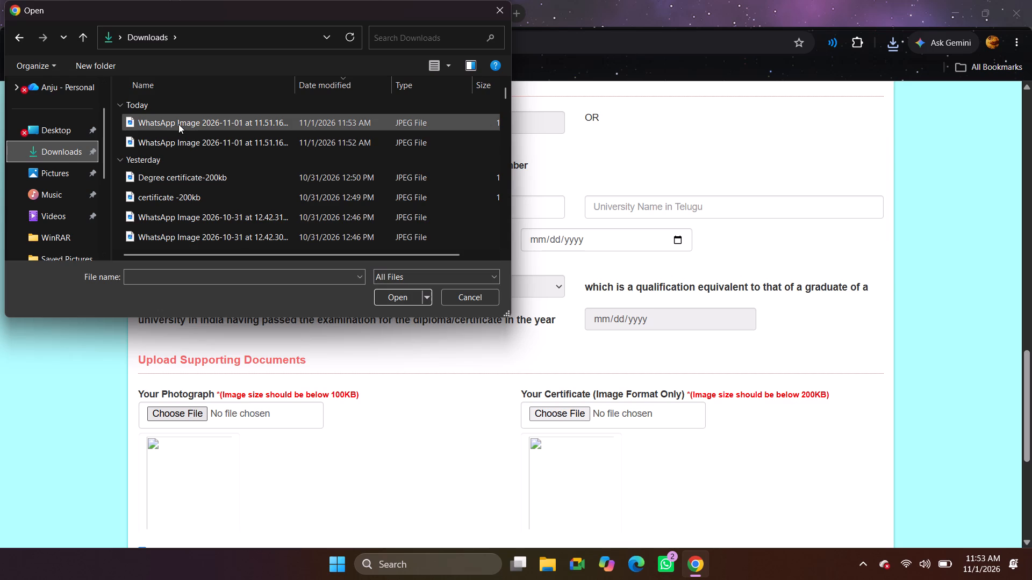
click(187, 146)
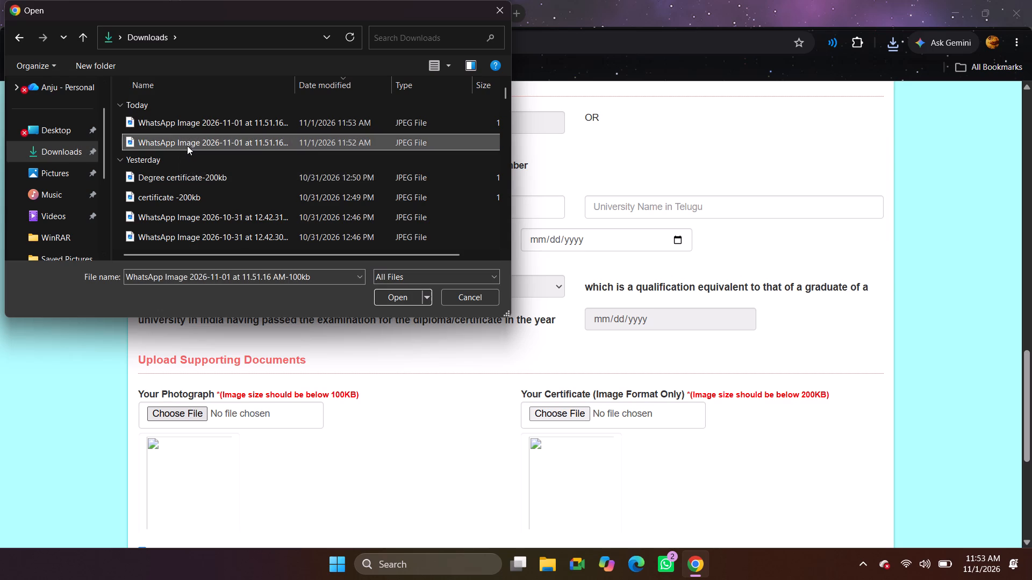
click(399, 295)
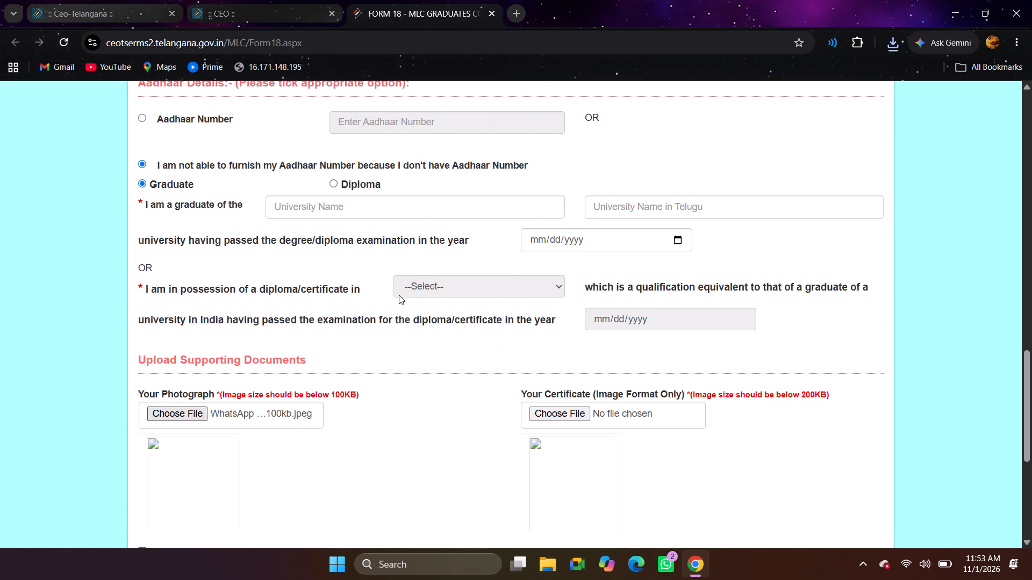
click(600, 510)
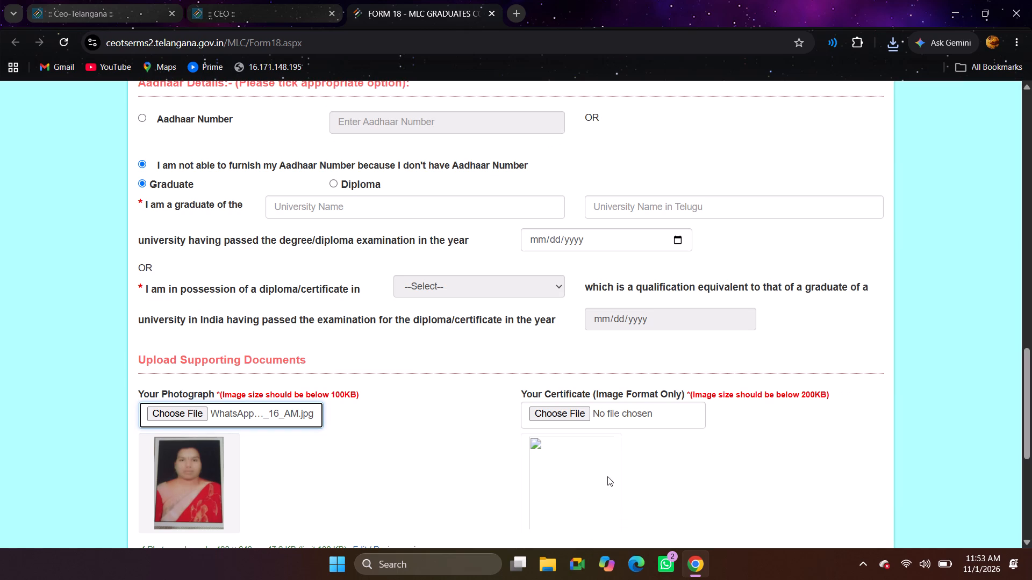
Attach "WhatsApp Image 2026-11-01 at 11.51.16 AM 1-200kb" from Downloads as the applicant's certificate.
click(547, 408)
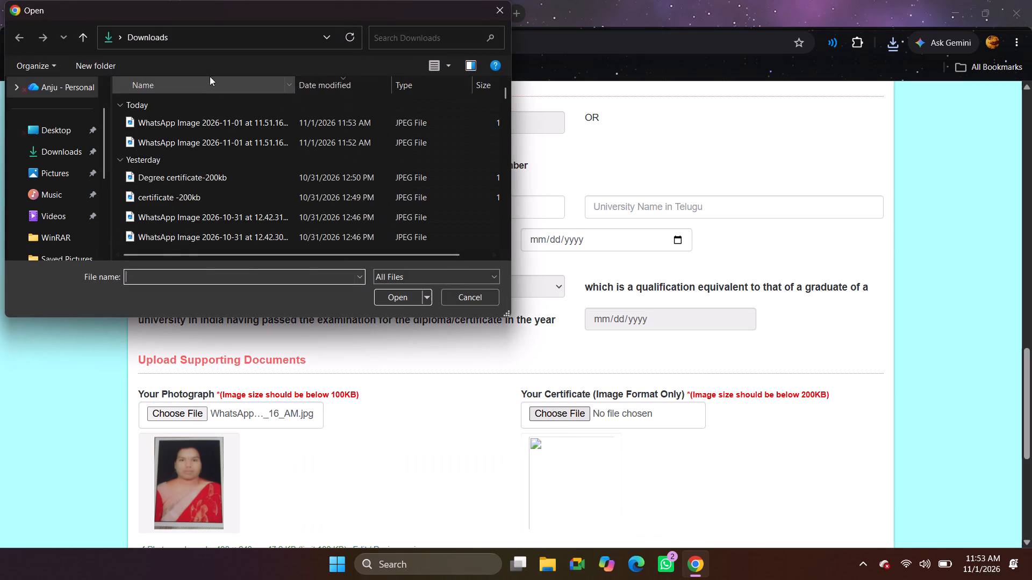
click(207, 122)
click(407, 294)
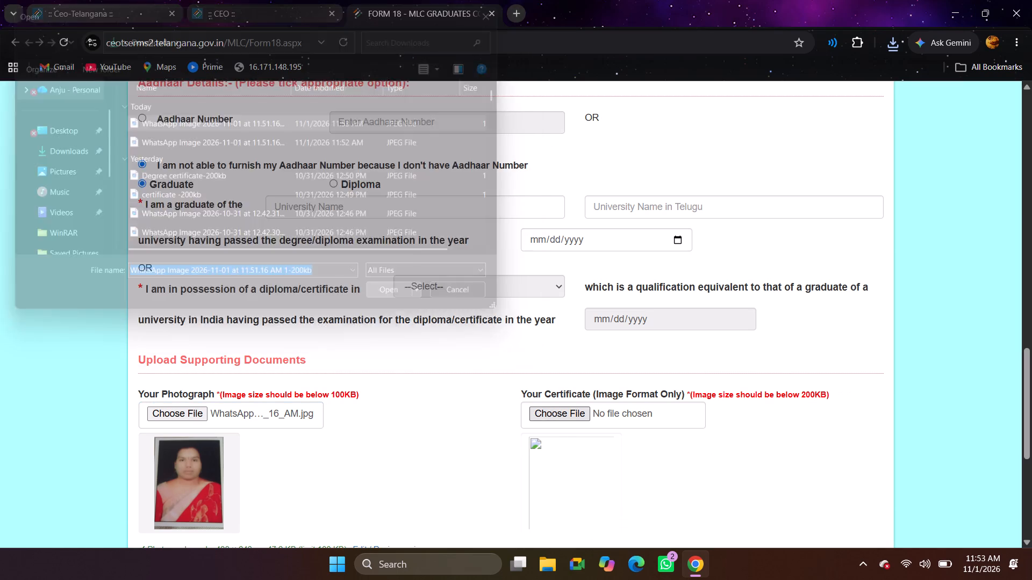
Apply the chosen 200 KB certificate image to Your Certificate under Upload Supporting Documents in Form 18.
click(596, 529)
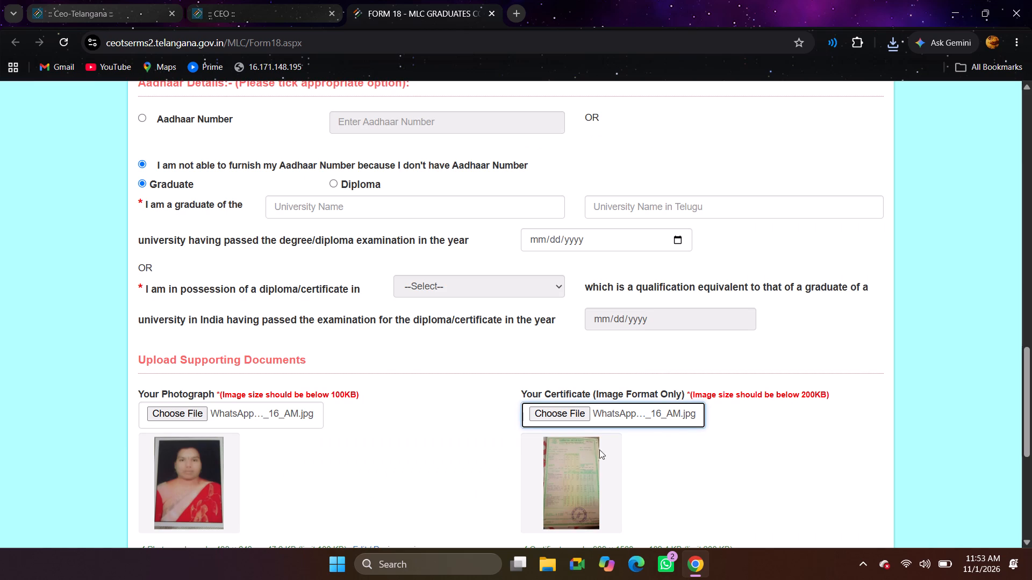
Enter OSMANIA UNIVERSITY as the name of the university the applicant graduated from.
scroll(575, 430, down, 2)
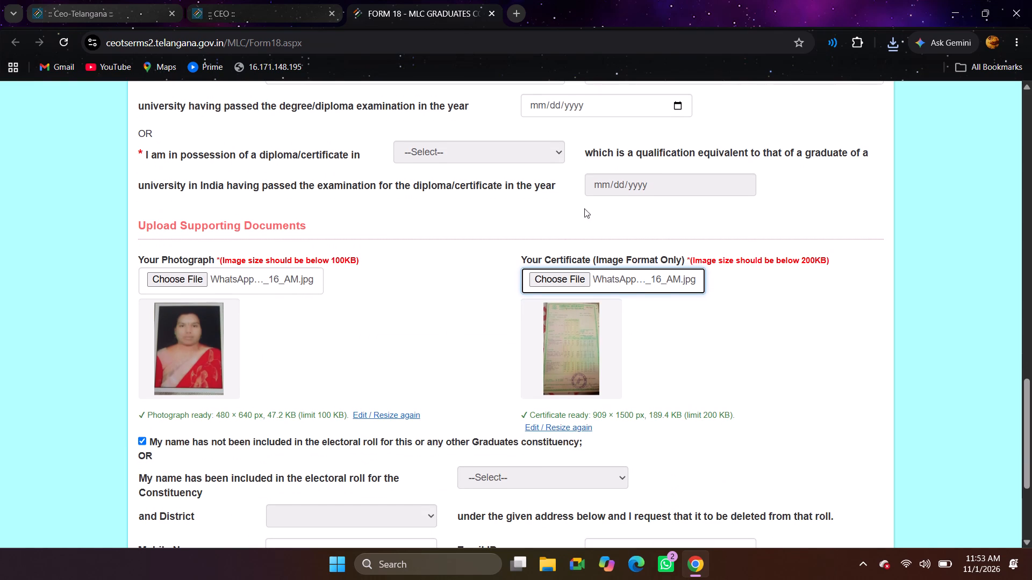
scroll(454, 194, up, 2)
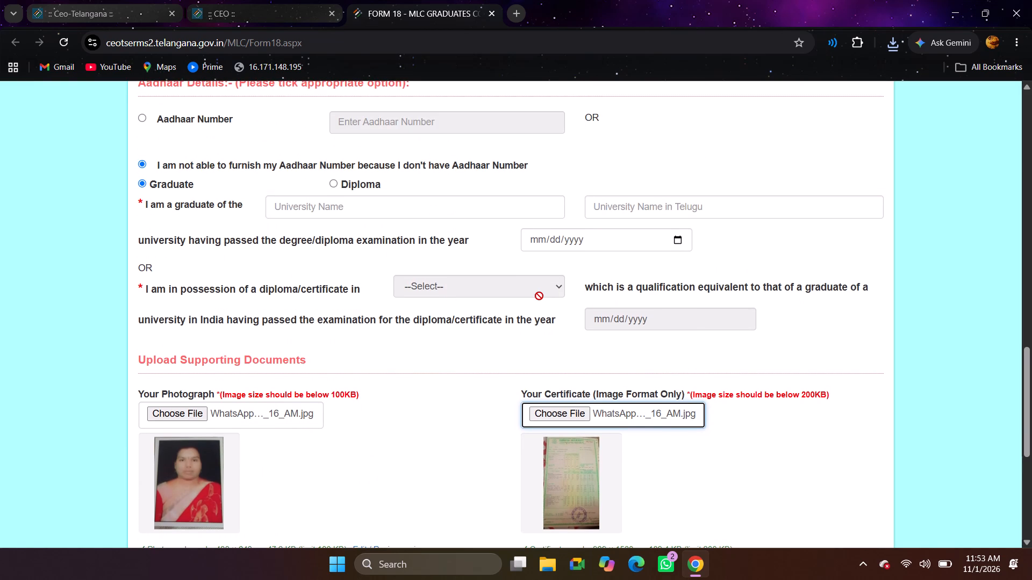
scroll(538, 294, up, 3)
scroll(504, 356, down, 2)
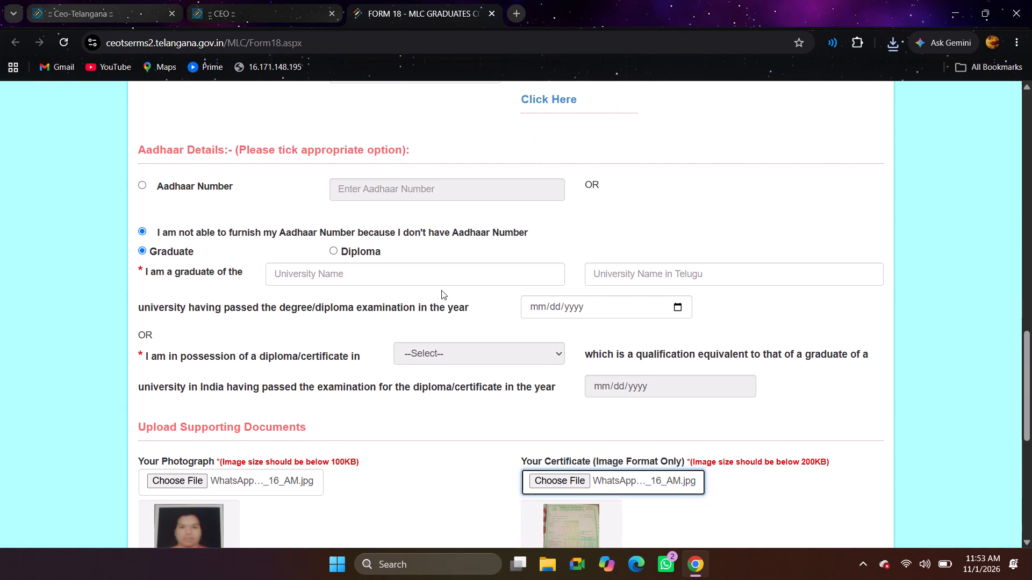
click(428, 270)
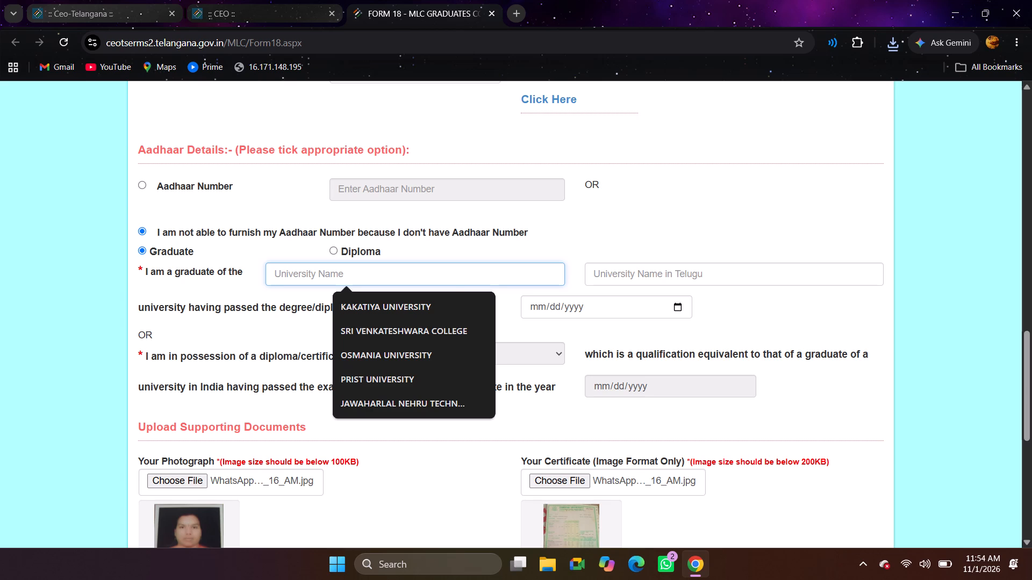
text(OSMANIYA)
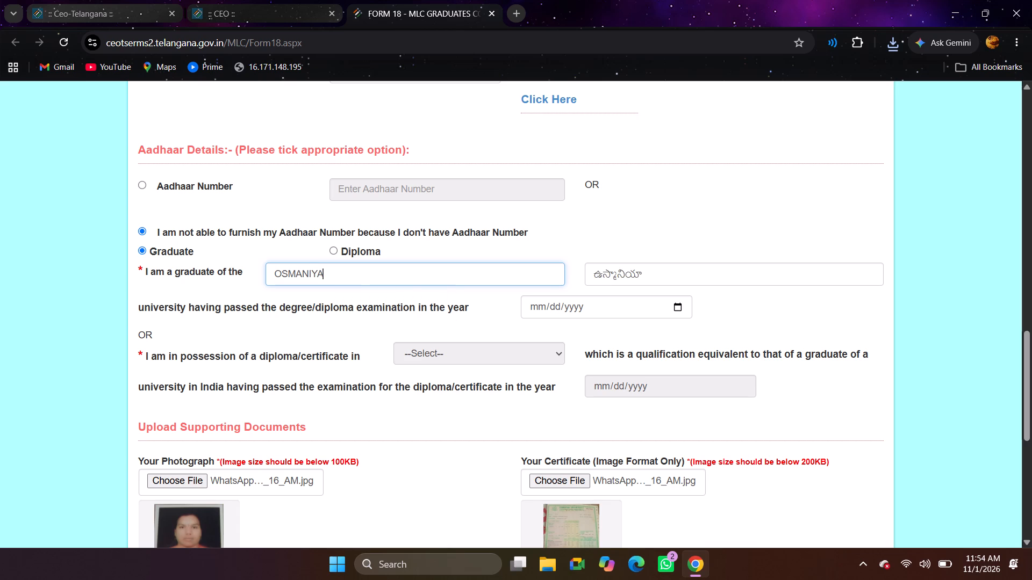
key(BackSpace)
key(BackSpace)
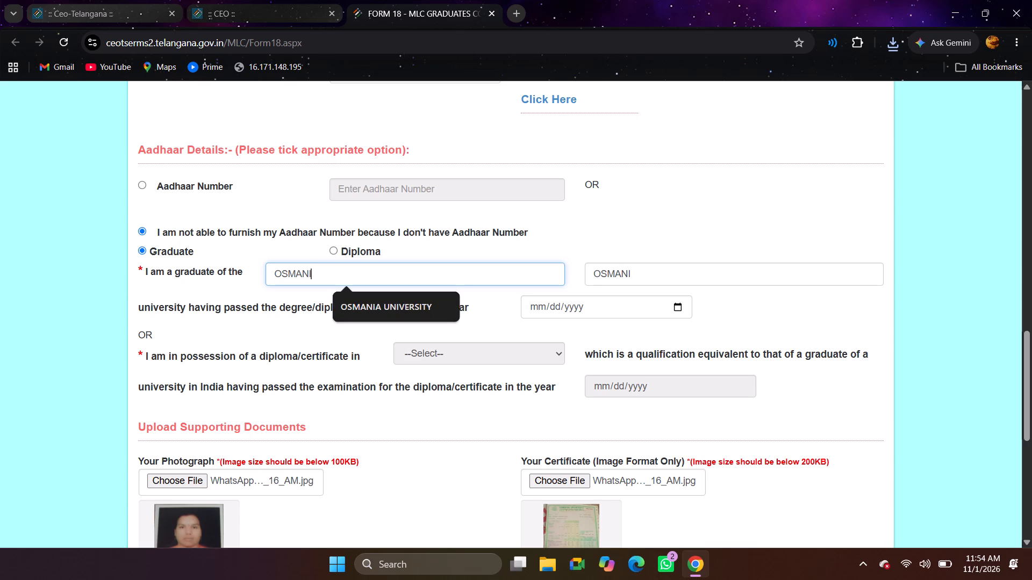
key(a)
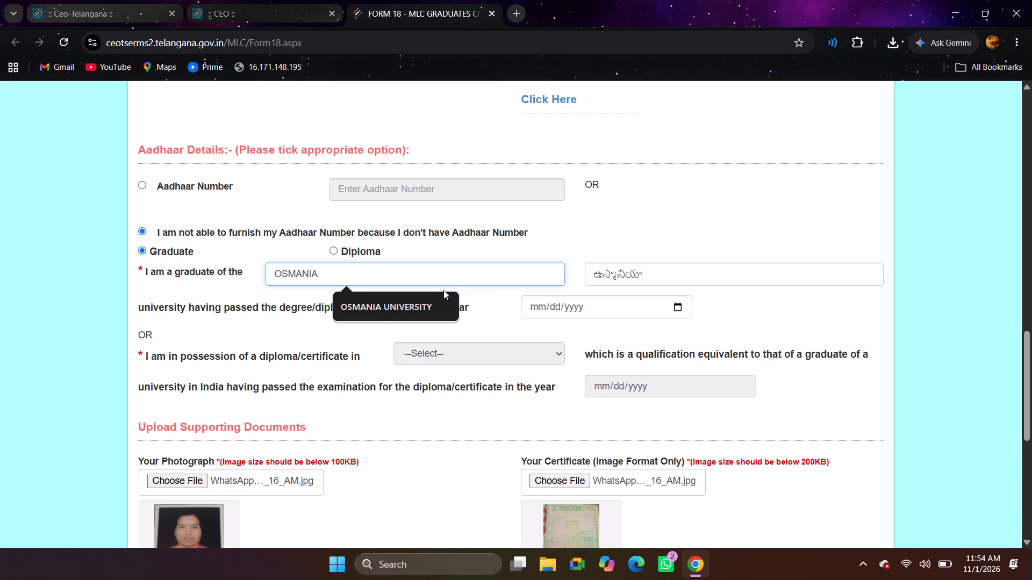
click(383, 306)
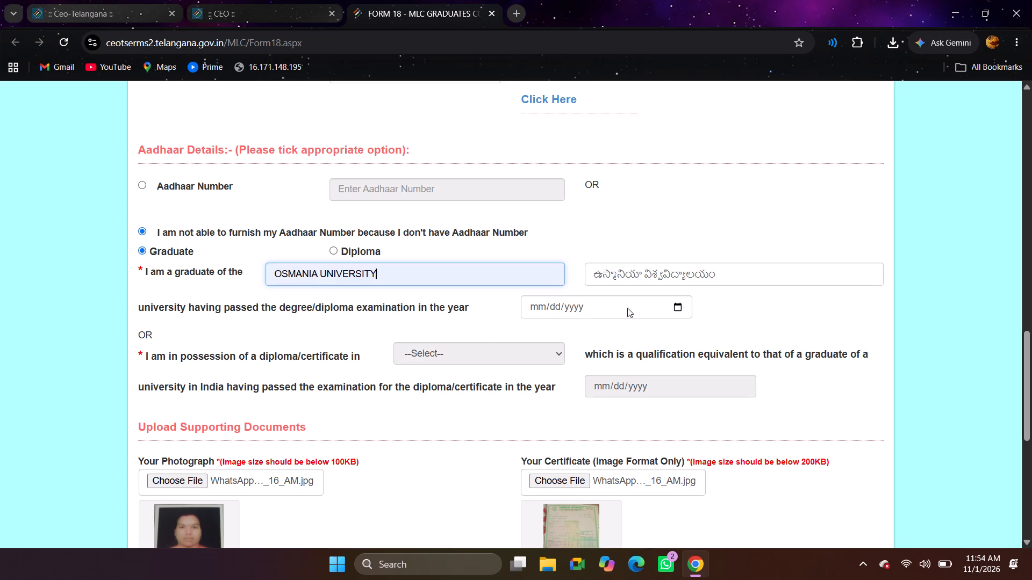
Set the date of passing the degree examination to 07/22/2000.
click(677, 310)
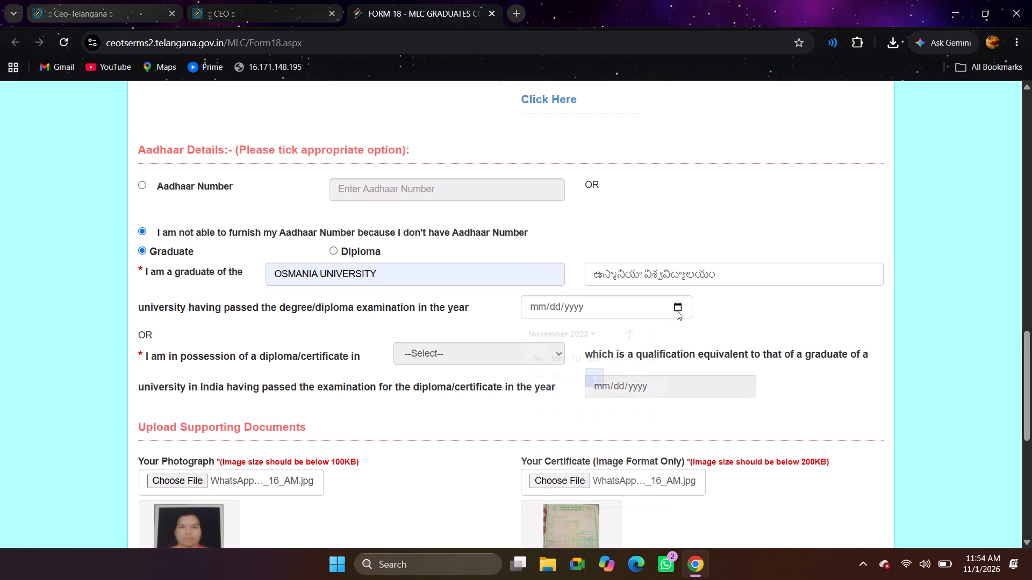
click(577, 332)
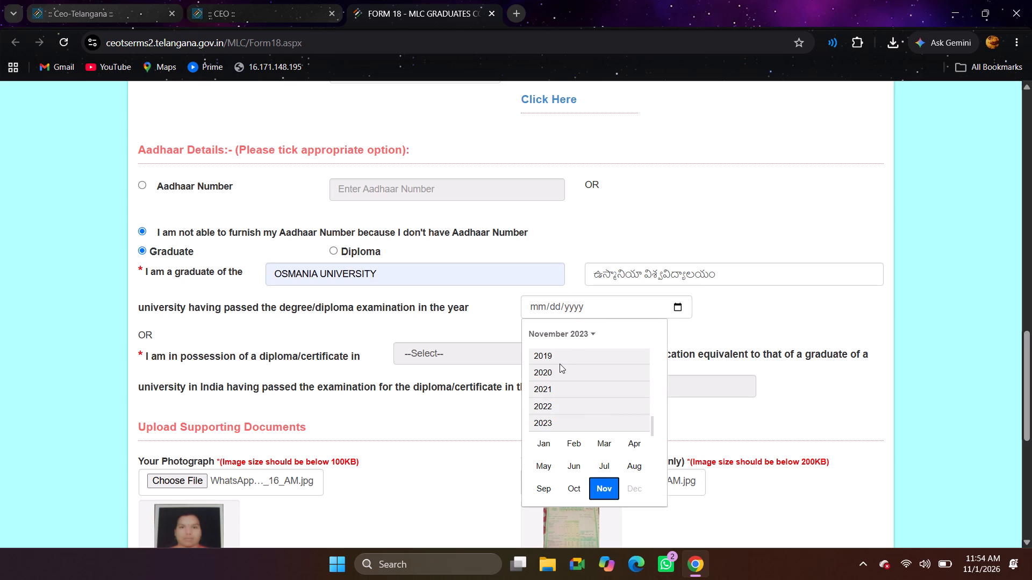
scroll(559, 364, up, 20)
scroll(559, 364, up, 13)
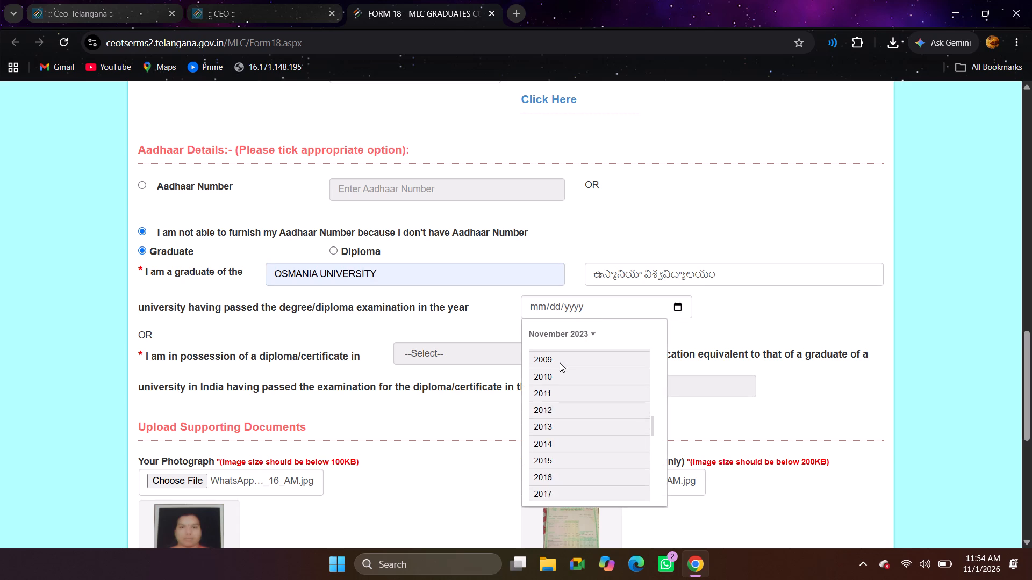
scroll(560, 363, up, 1)
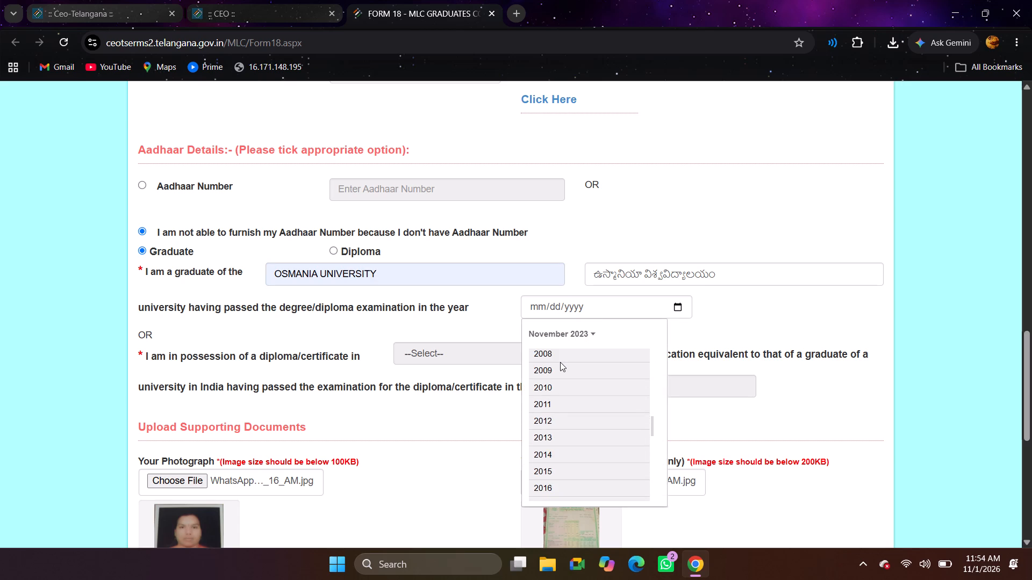
scroll(560, 362, up, 19)
scroll(560, 362, up, 8)
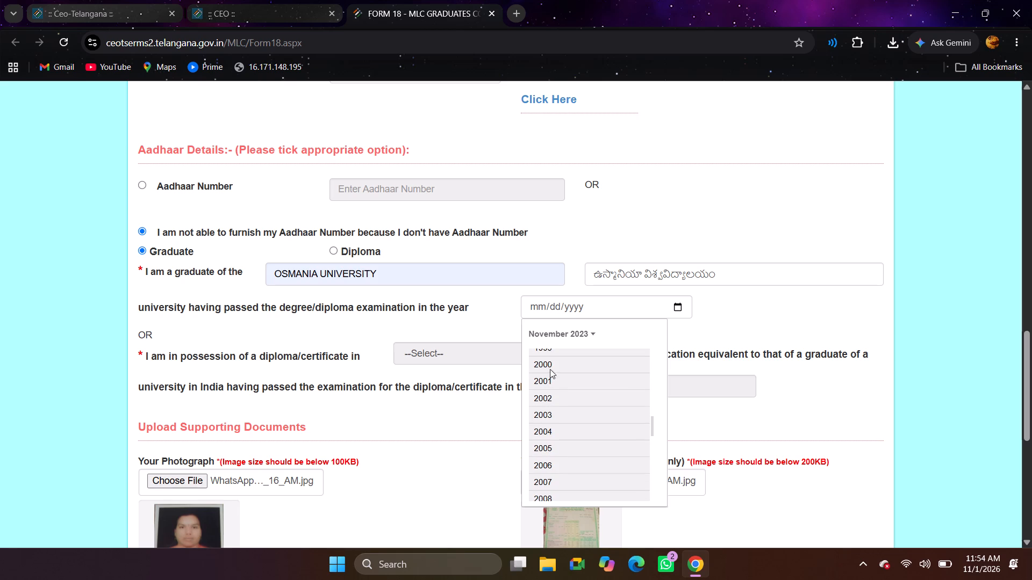
click(551, 361)
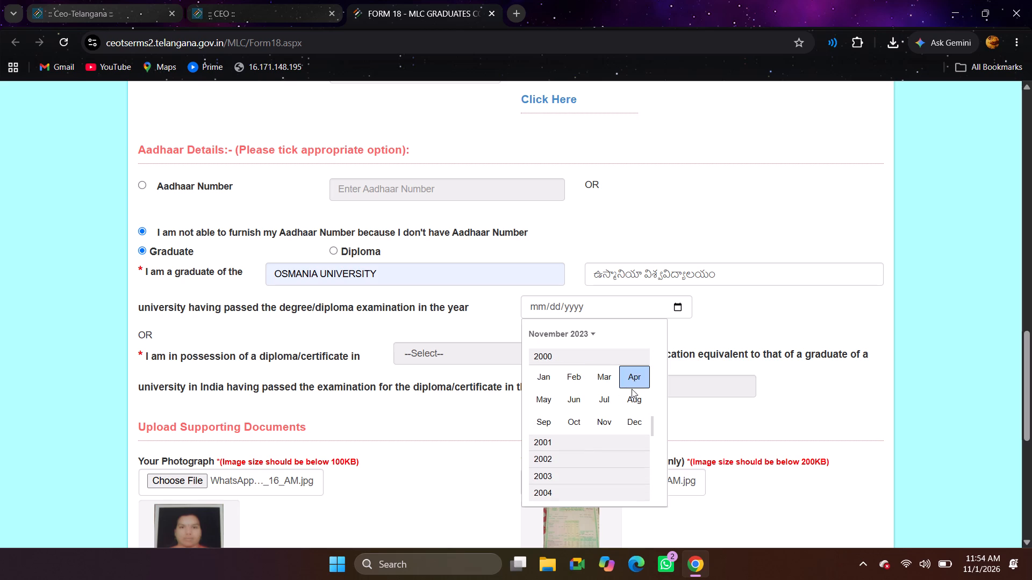
click(595, 398)
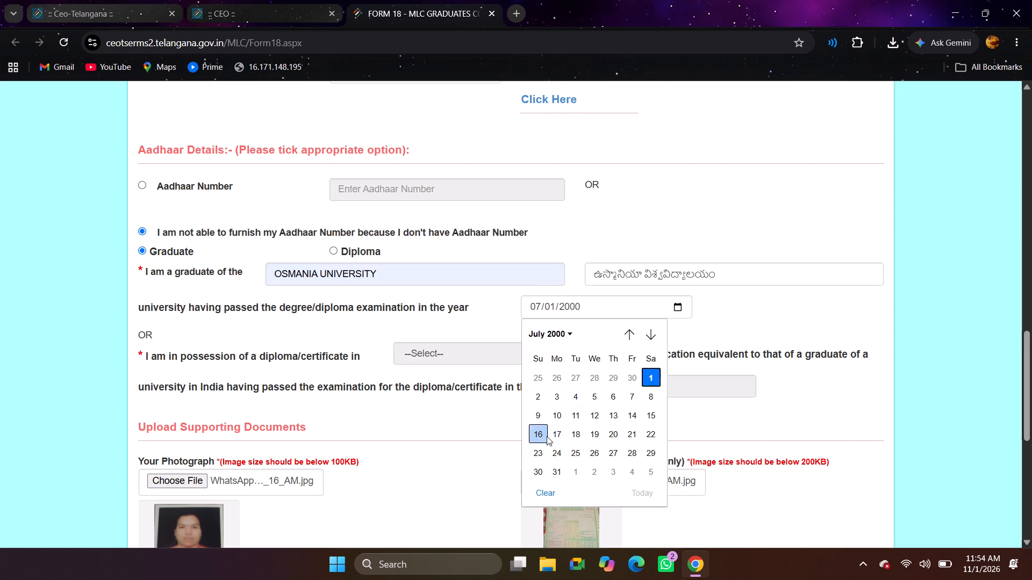
click(651, 433)
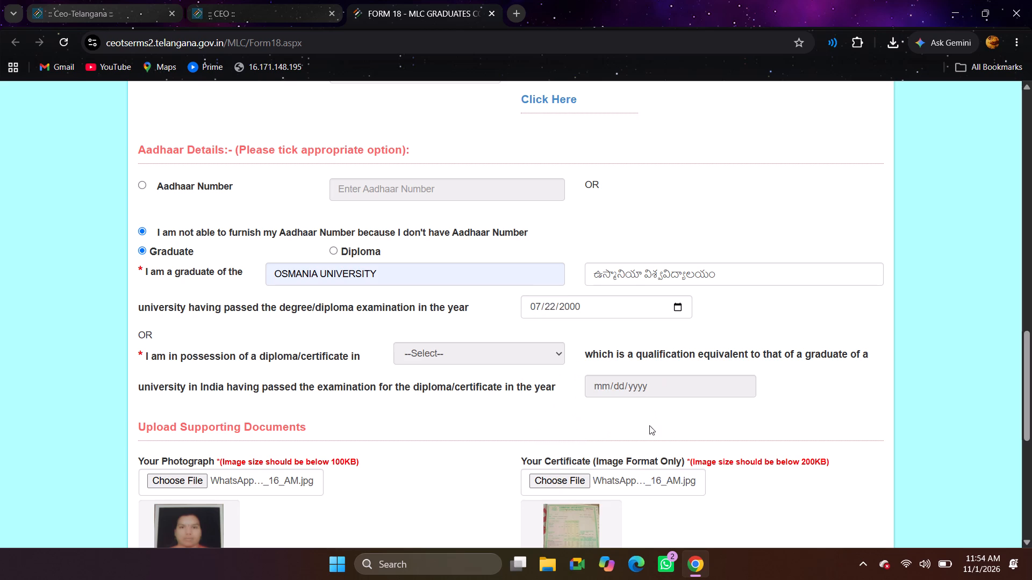
Enter the displayed captcha text at the end of Form 18 and submit the application.
scroll(498, 360, down, 3)
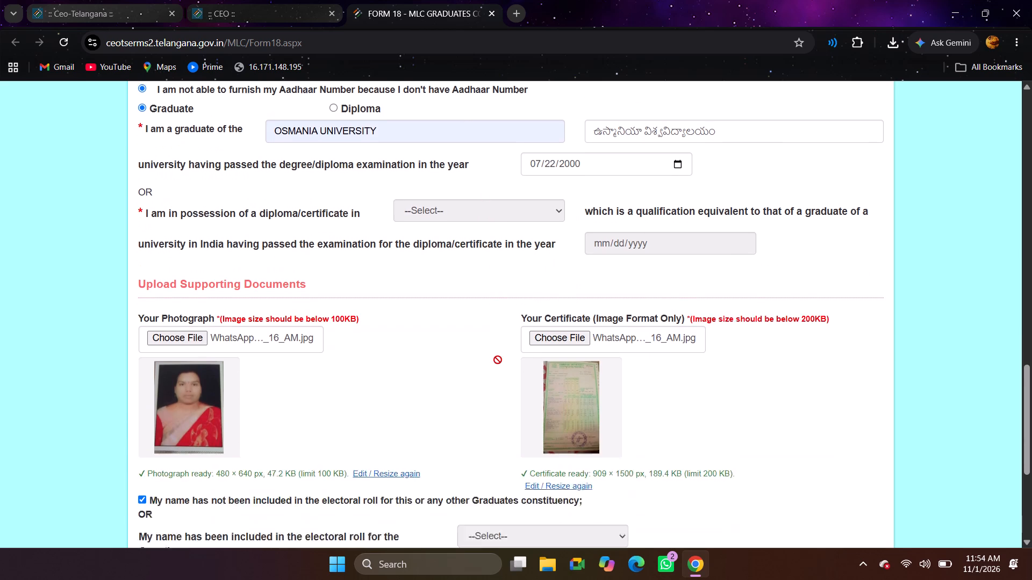
scroll(499, 350, down, 7)
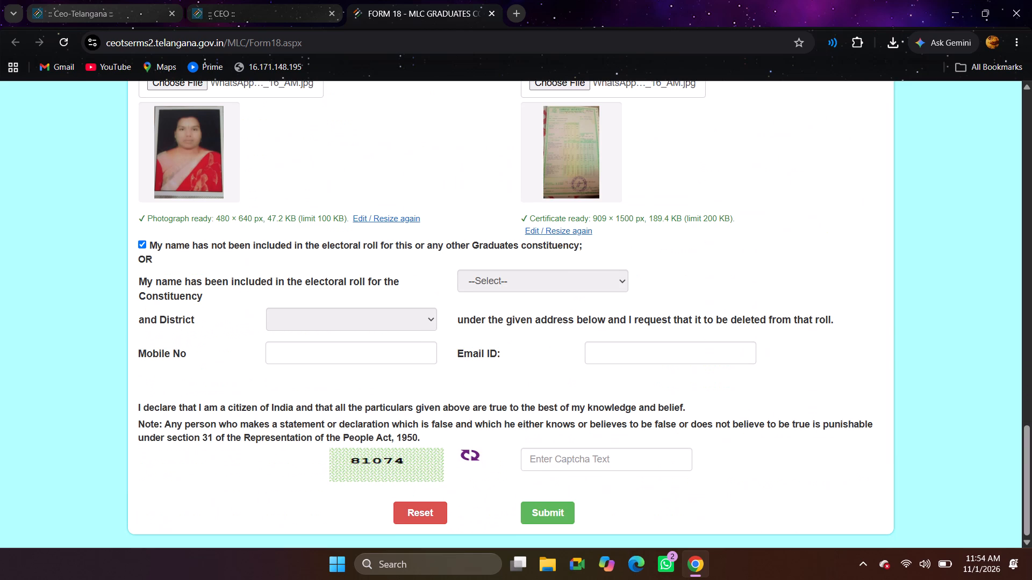
click(611, 460)
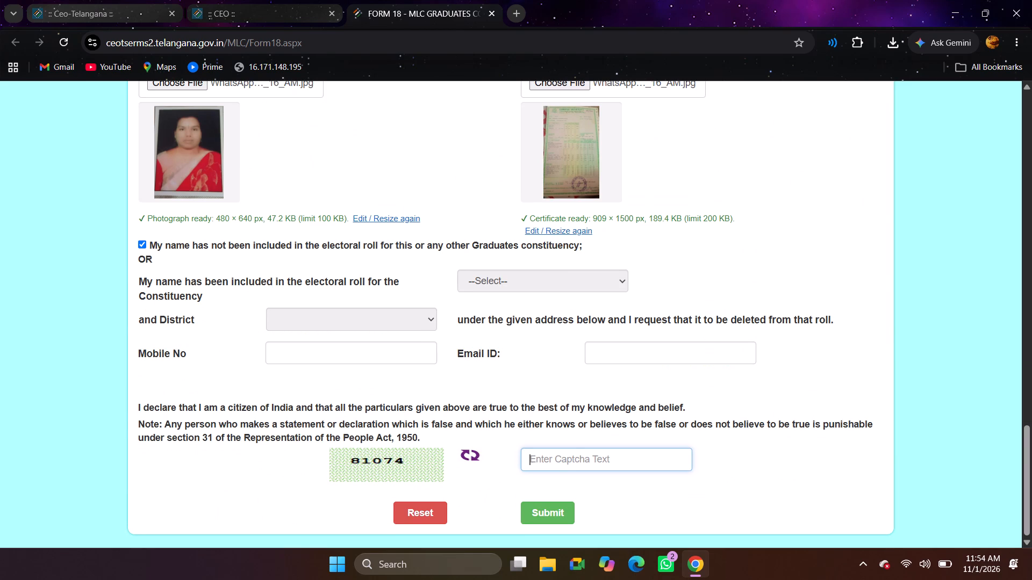
key(8)
key(1)
key(0)
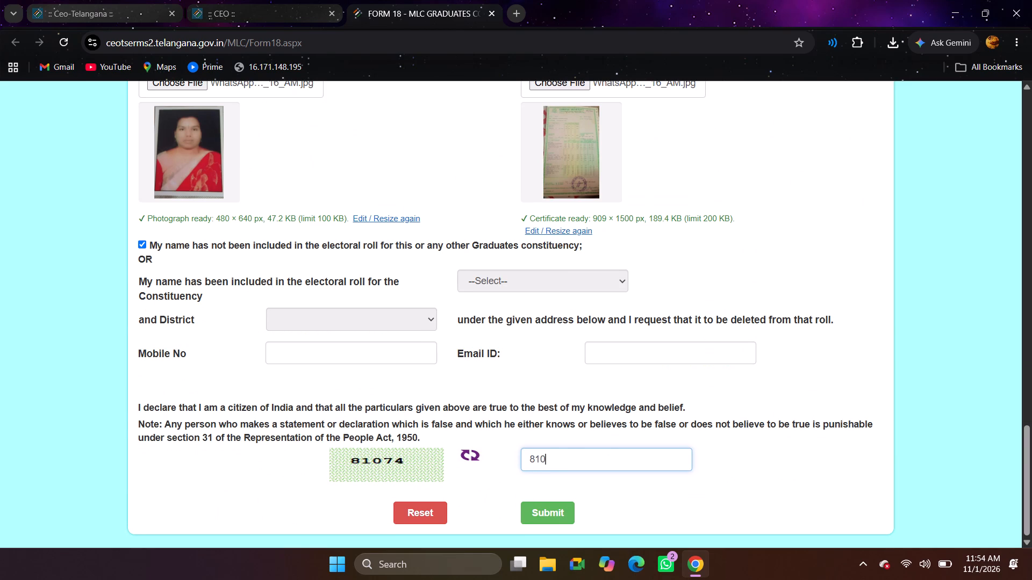
text(74)
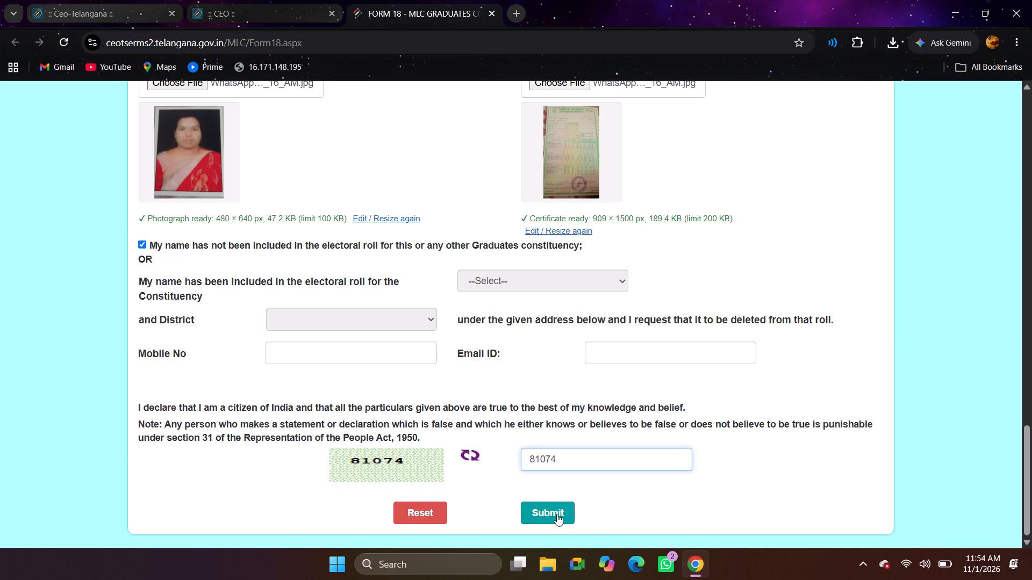
click(557, 512)
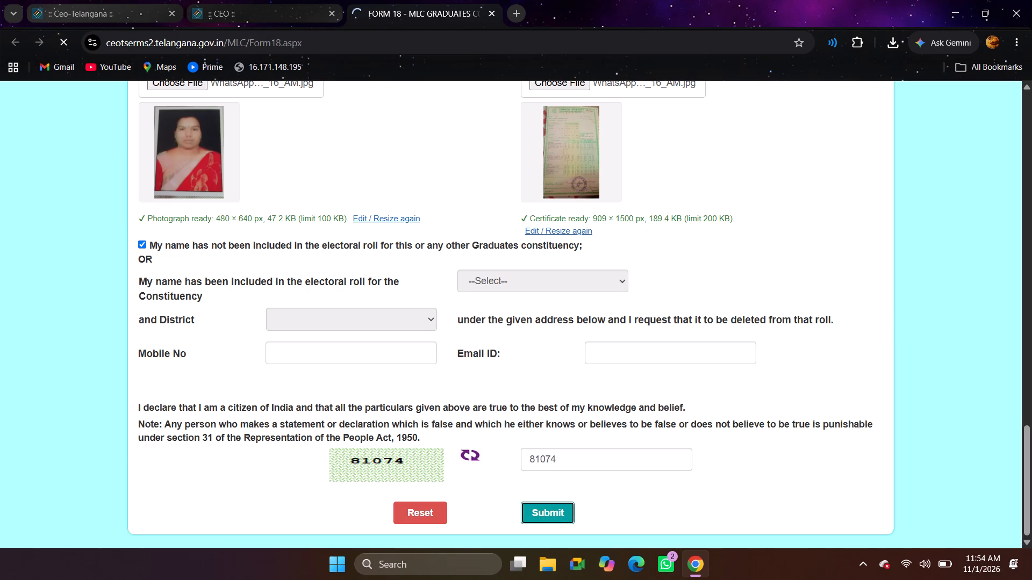